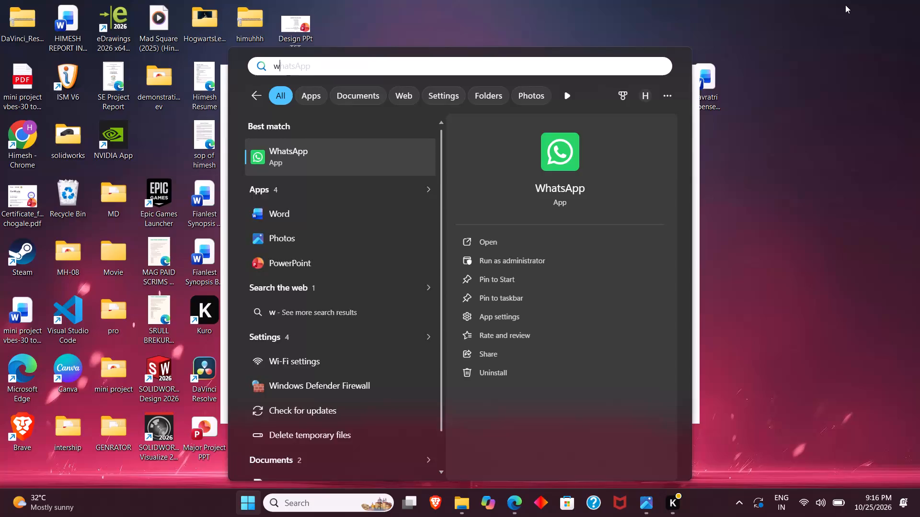
# Launch Word, open the most recent resume document and look through its sections.
pyautogui.press('Down')
pyautogui.press('Down')
pyautogui.press('Down')
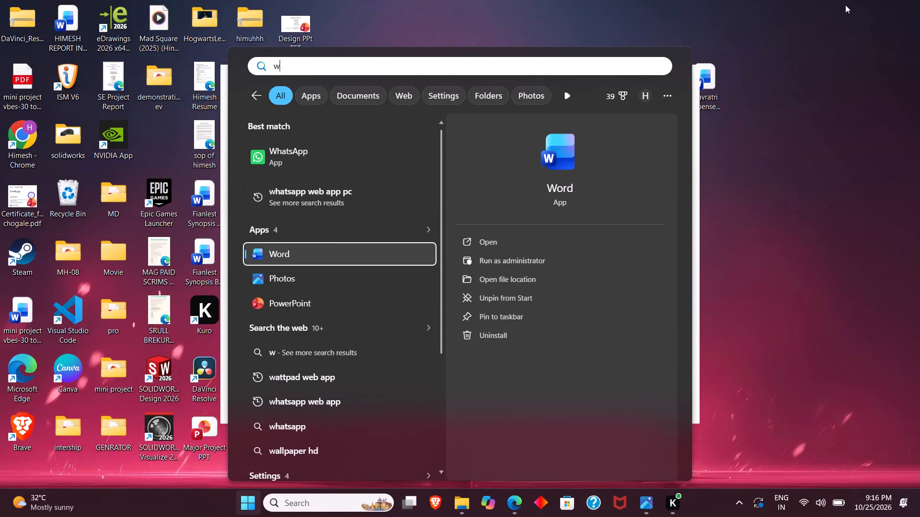
pyautogui.press('Return')
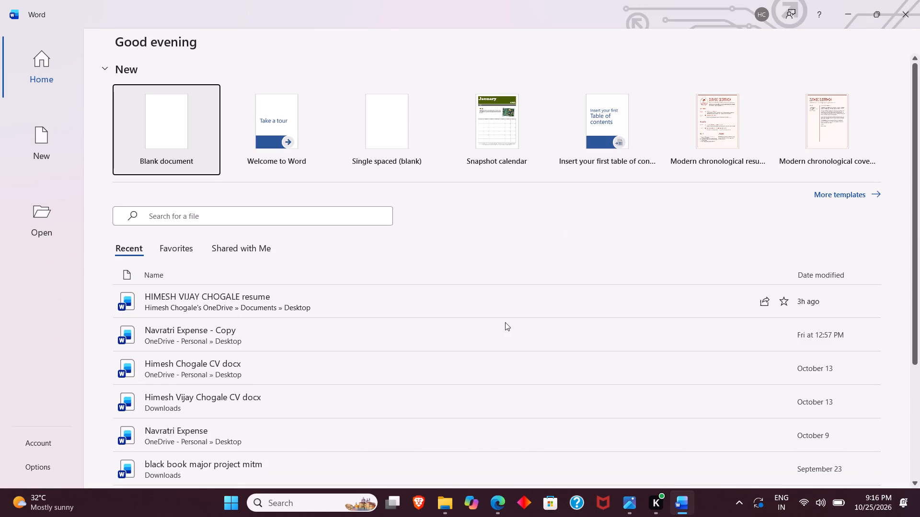
pyautogui.doubleClick(476, 308)
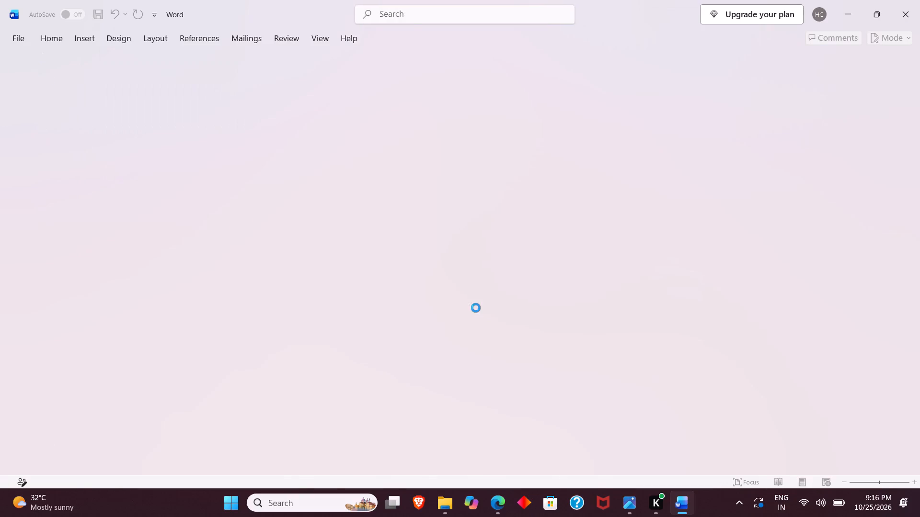
pyautogui.scroll(-1, 474, 276)
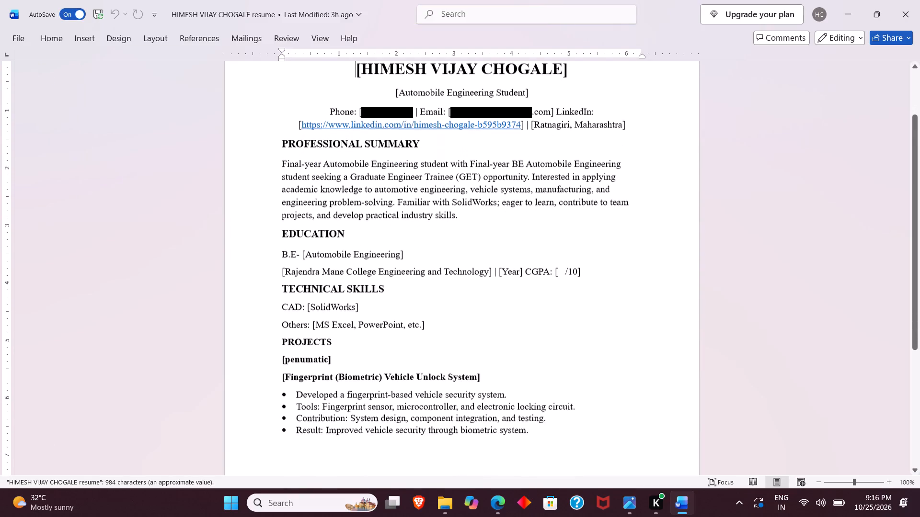
pyautogui.scroll(-1, 474, 276)
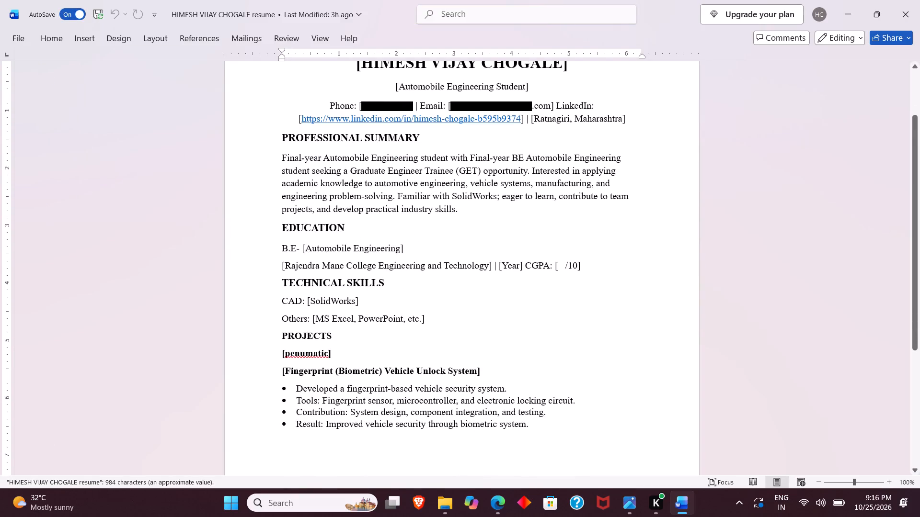
pyautogui.scroll(-2, 576, 250)
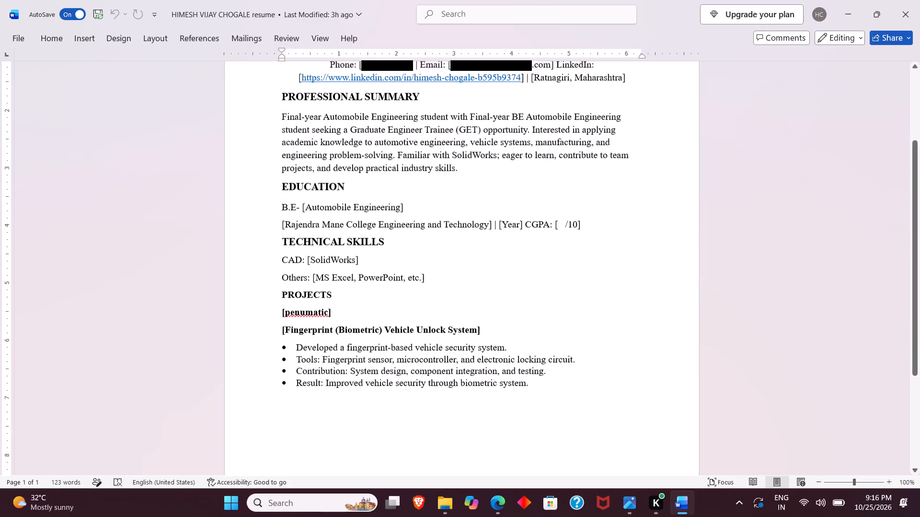
pyautogui.scroll(1, 357, 286)
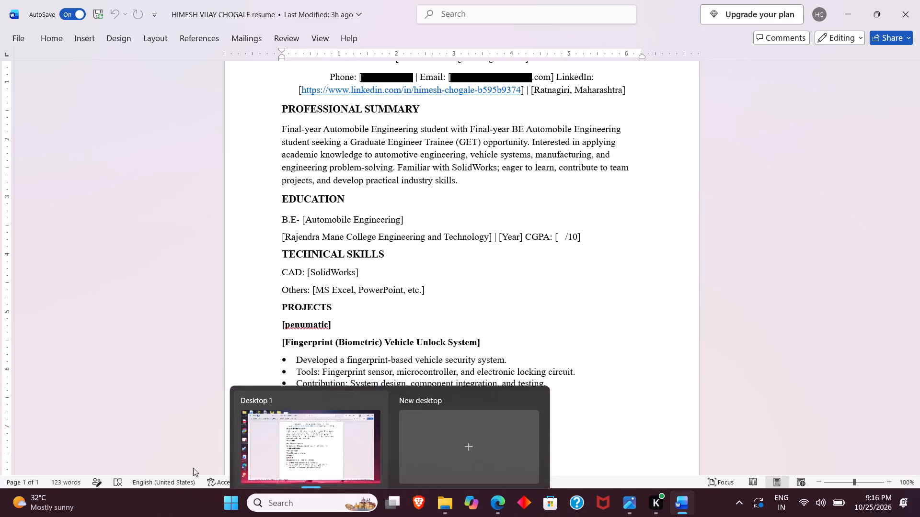
# Launch PowerPoint and arrange it side by side with the Word resume in two equal halves.
pyautogui.click(225, 511)
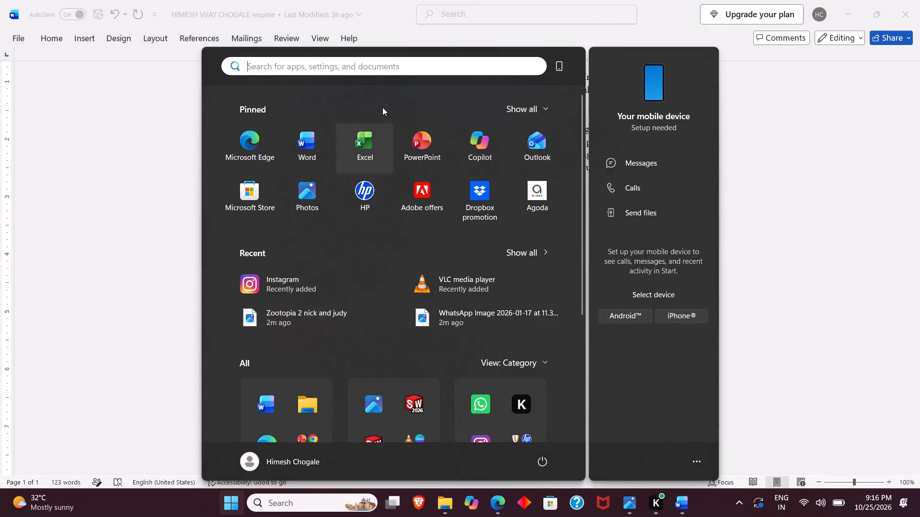
pyautogui.click(307, 435)
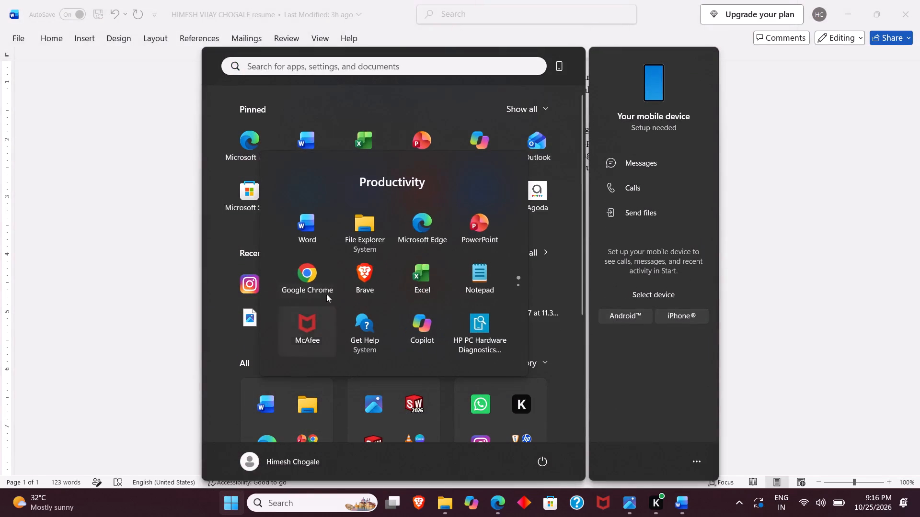
pyautogui.click(491, 219)
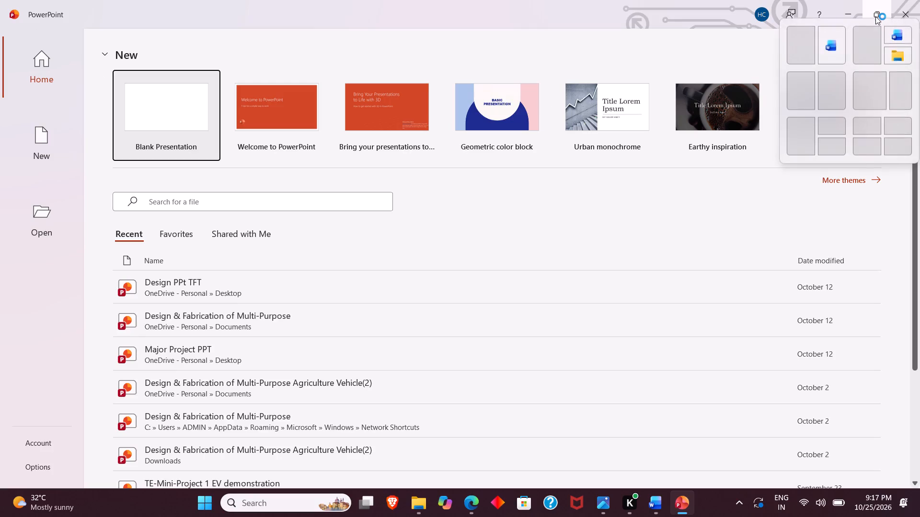
pyautogui.click(826, 37)
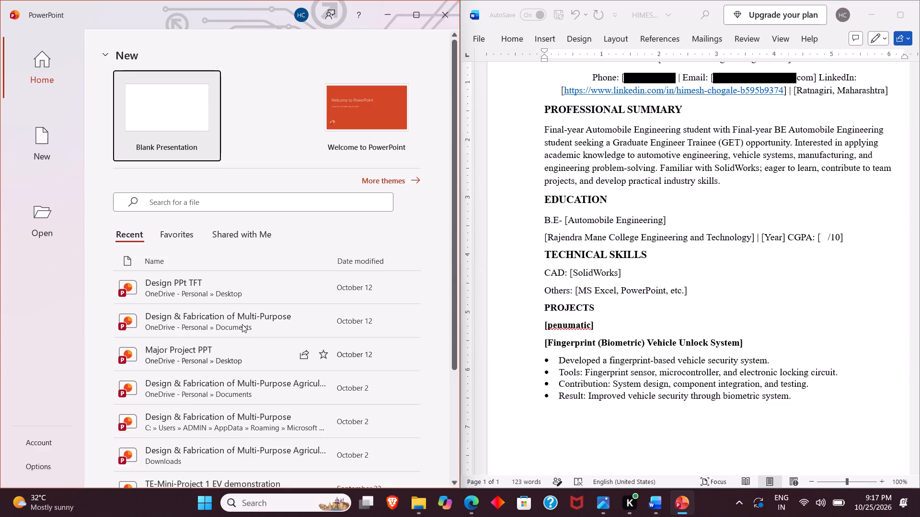
# Open the recent presentation Major Project PPT.
pyautogui.doubleClick(215, 359)
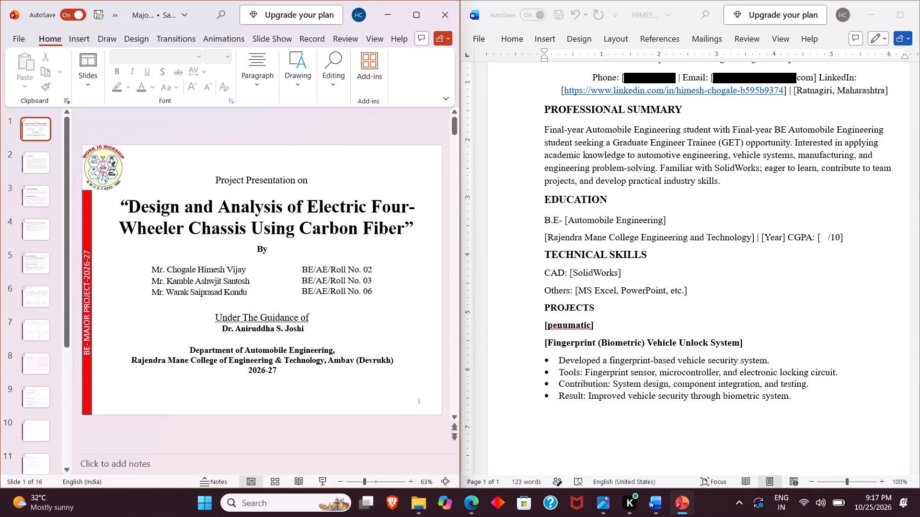
pyautogui.moveTo(131, 205); pyautogui.dragTo(396, 225)
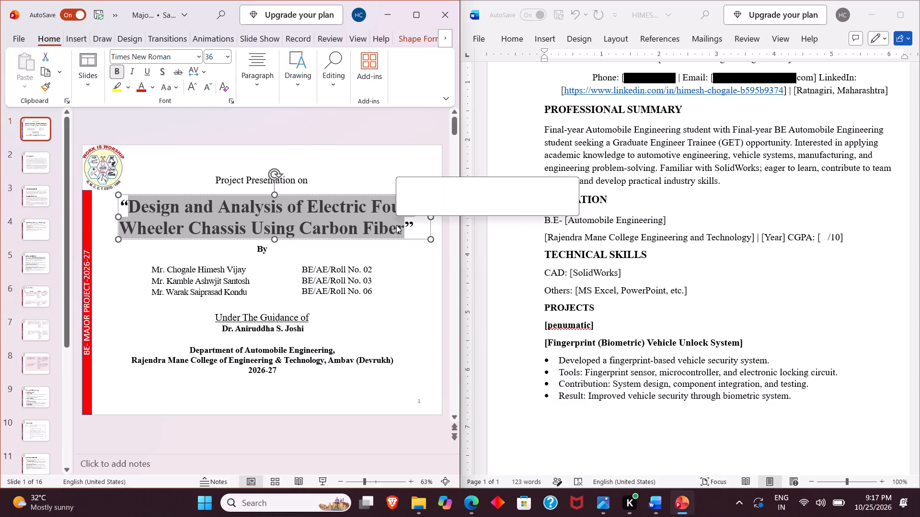
pyautogui.press('Escape')
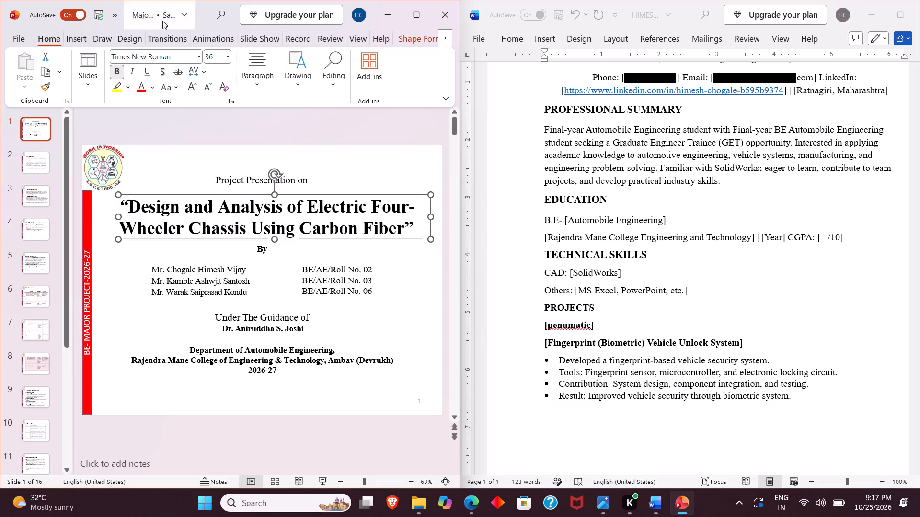
# Look through the list of recent presentations and return to Major Project PPT.
pyautogui.click(20, 34)
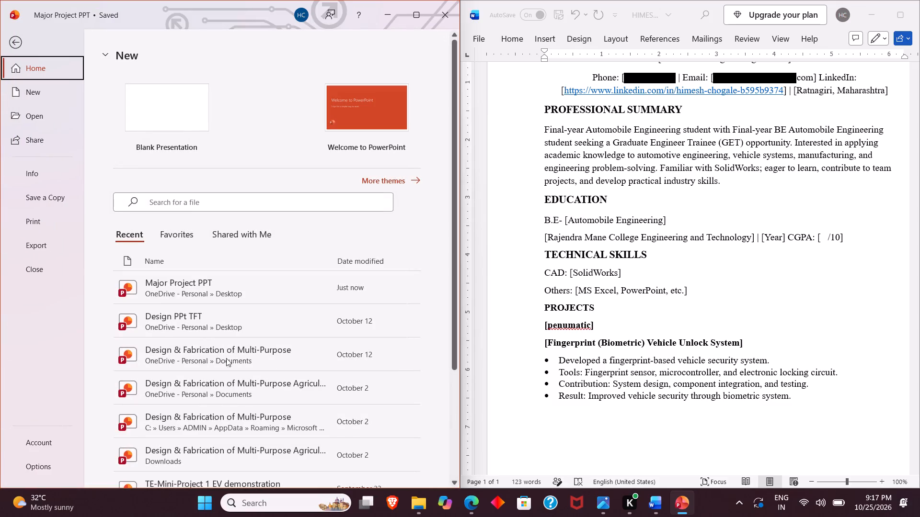
pyautogui.scroll(-1, 253, 392)
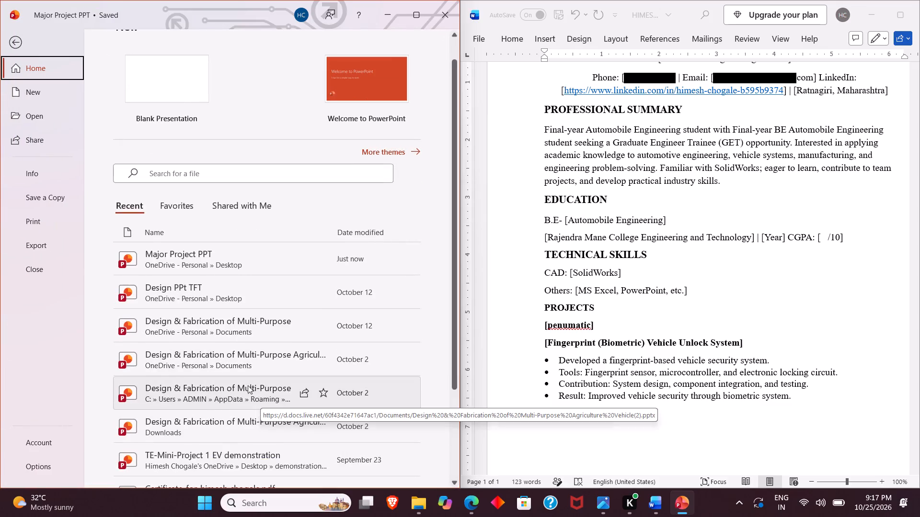
pyautogui.scroll(-4, 235, 371)
pyautogui.scroll(2, 224, 358)
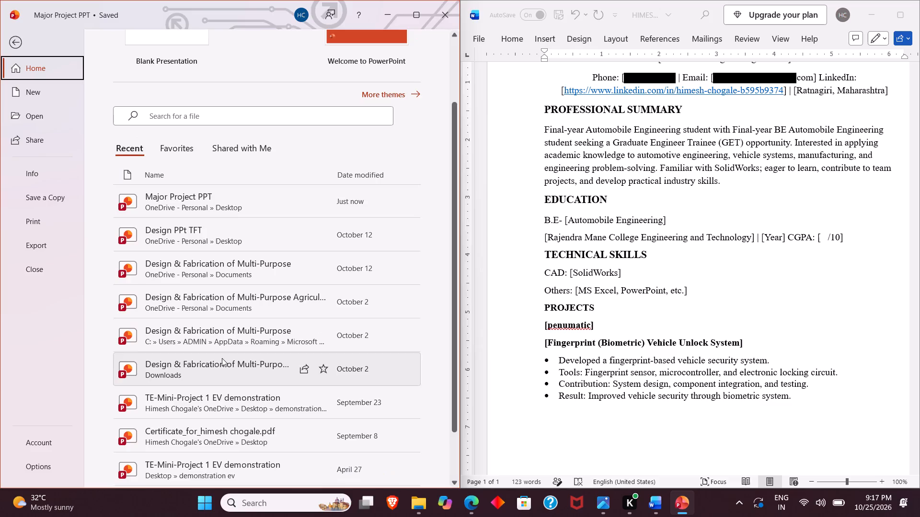
pyautogui.doubleClick(231, 195)
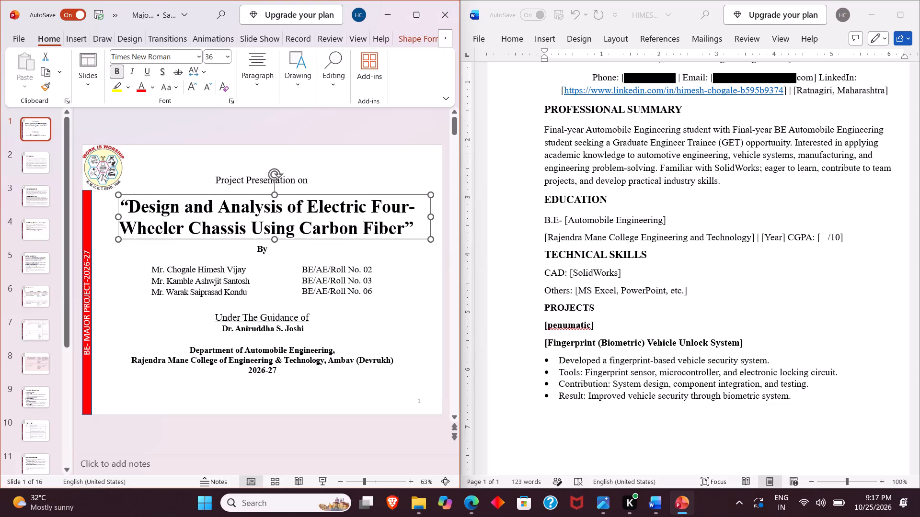
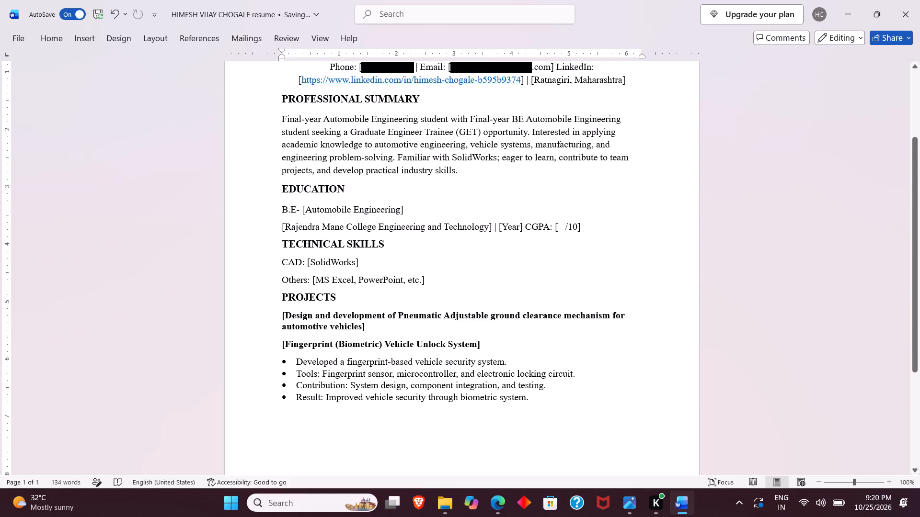
# Number the pneumatic adjustable ground clearance project title under PROJECTS by adding "1." in front of it.
pyautogui.scroll(-1, 433, 227)
pyautogui.scroll(1, 431, 227)
pyautogui.click(278, 318)
pyautogui.press('1')
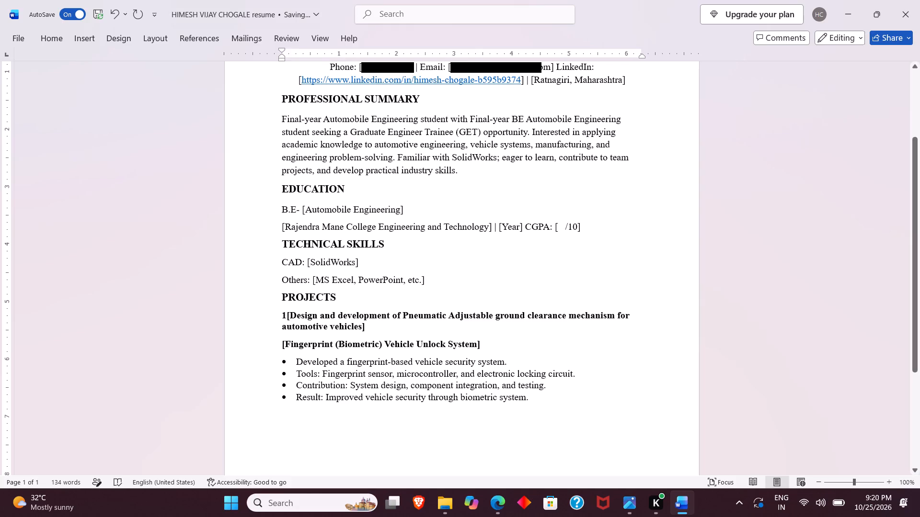
pyautogui.press('.')
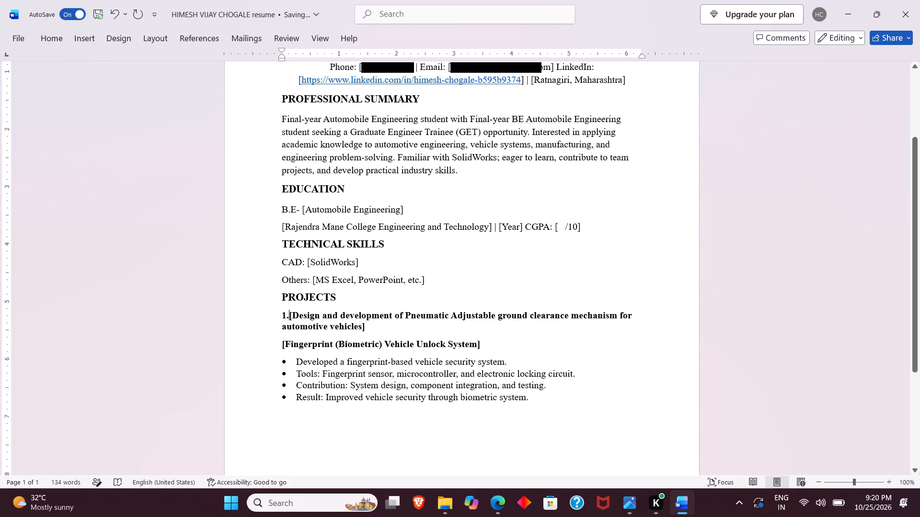
# Insert two empty lines between the pneumatic ground clearance project title and the Fingerprint (Biometric) Vehicle Unlock System title.
pyautogui.click(387, 327)
pyautogui.press('Return')
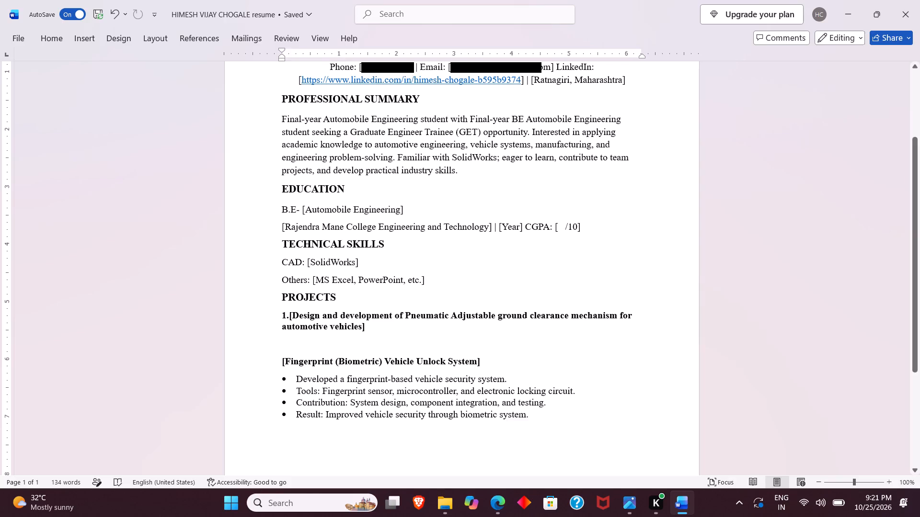
pyautogui.scroll(-1, 163, 275)
pyautogui.scroll(1, 163, 272)
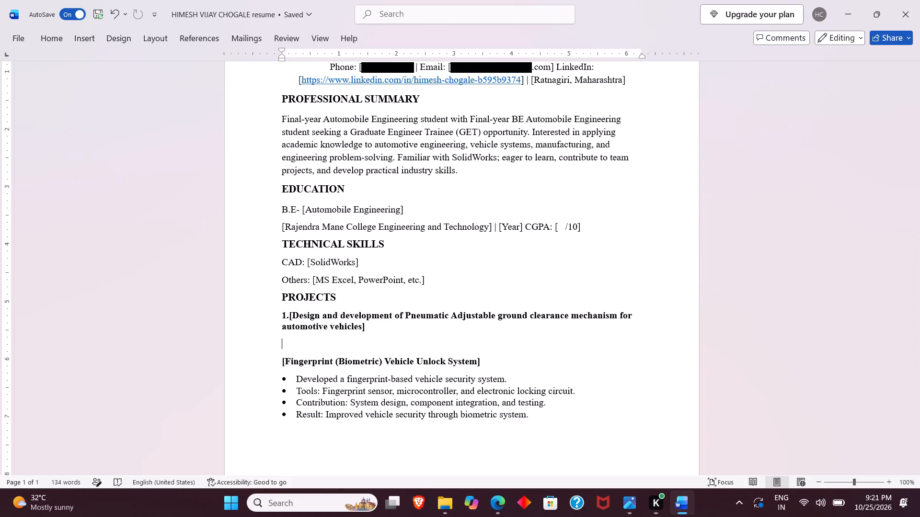
pyautogui.scroll(1, 246, 333)
pyautogui.scroll(-1, 260, 343)
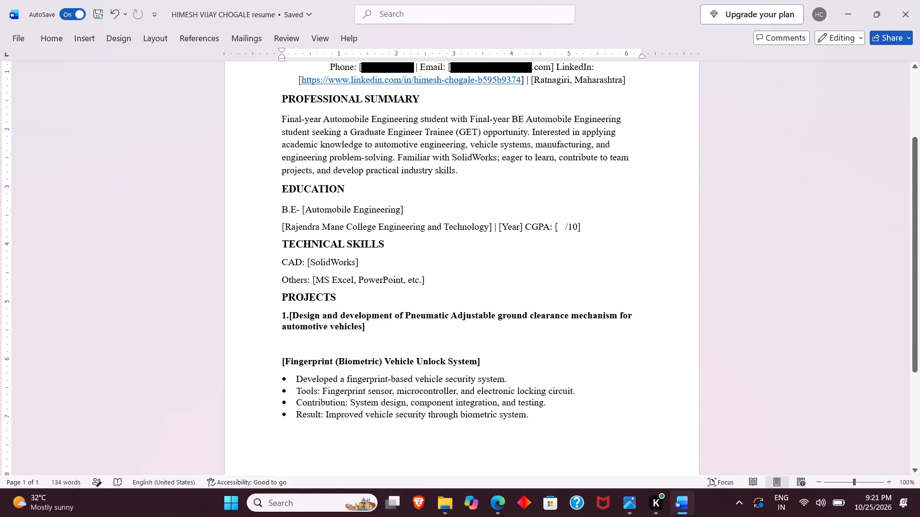
pyautogui.scroll(-1, 528, 365)
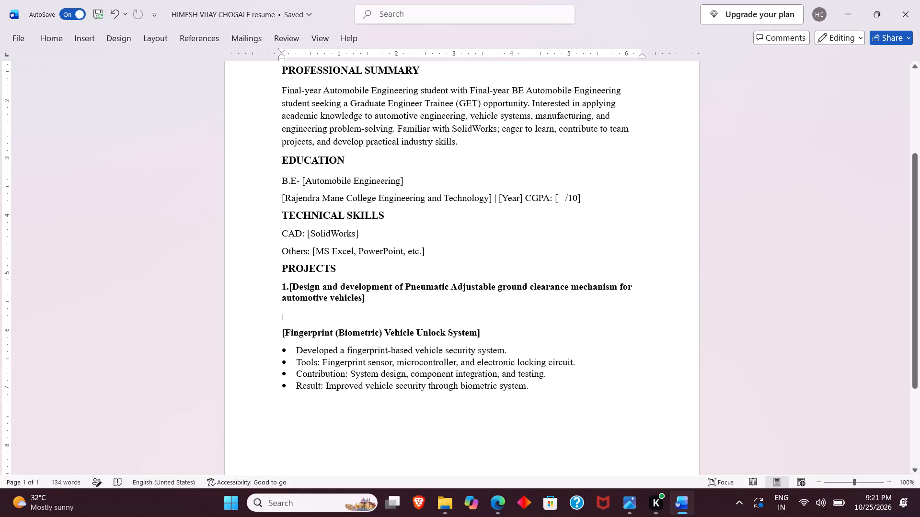
pyautogui.scroll(1, 522, 363)
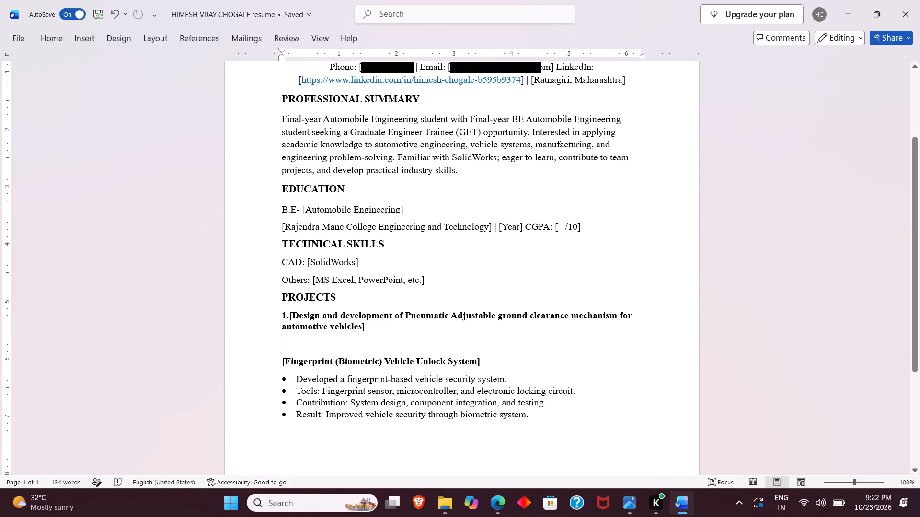
pyautogui.click(381, 328)
pyautogui.press('Return')
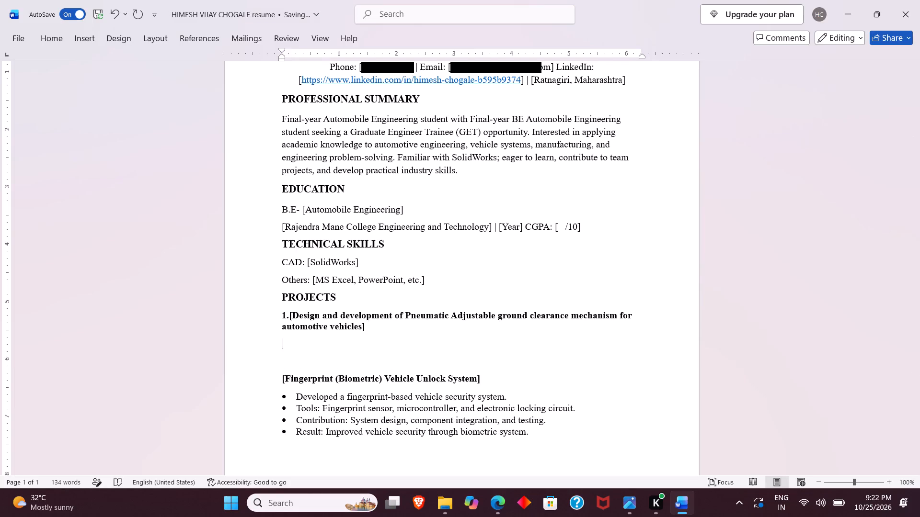
# Bring up the paragraph list formatting options for the empty line directly below the first project title.
pyautogui.click(21, 41)
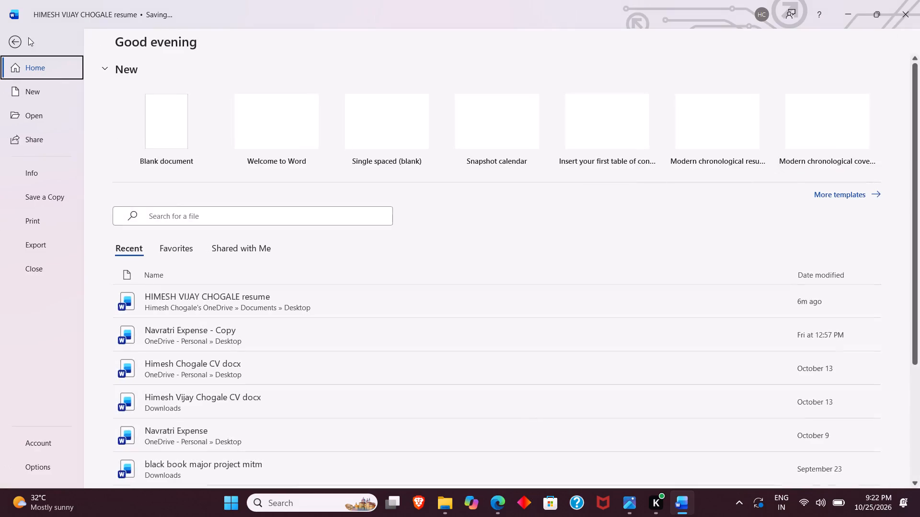
pyautogui.click(11, 42)
pyautogui.click(51, 41)
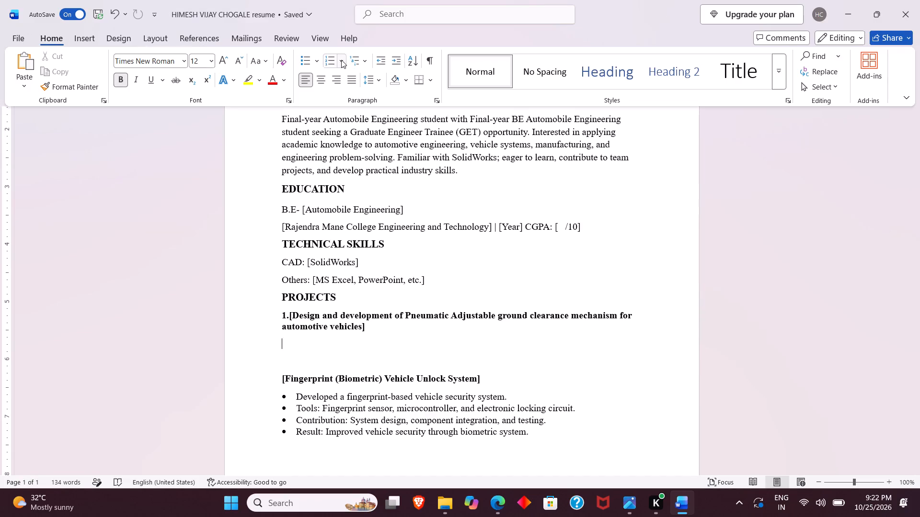
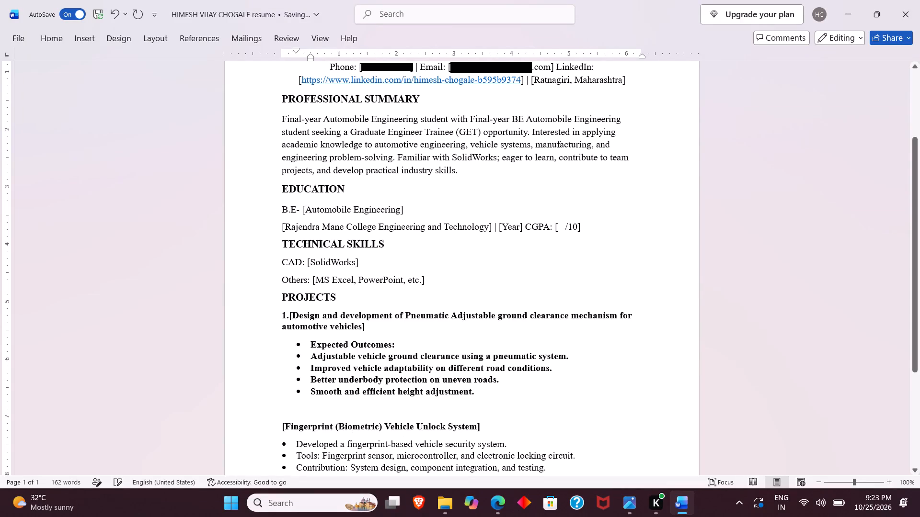
# Remove the bullet from the "Expected Outcomes:" line under the pneumatic ground clearance project title.
pyautogui.press('BackSpace')
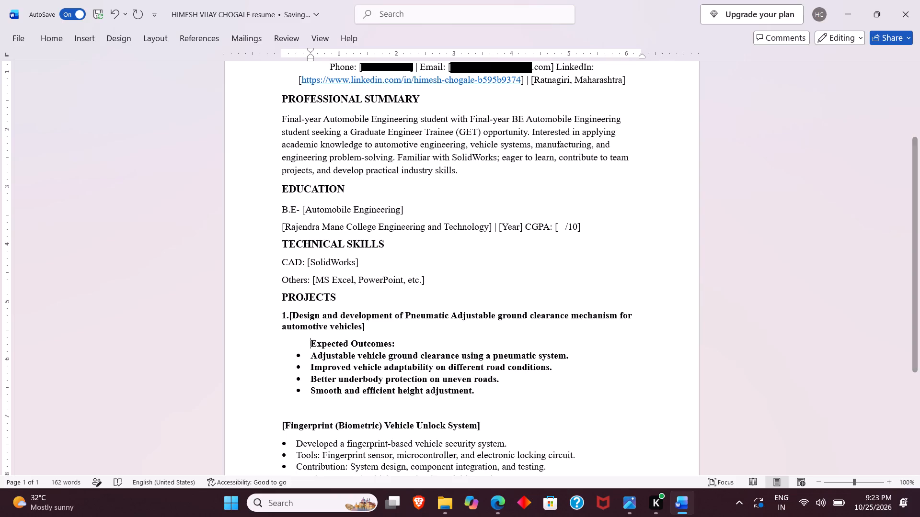
pyautogui.click(340, 383)
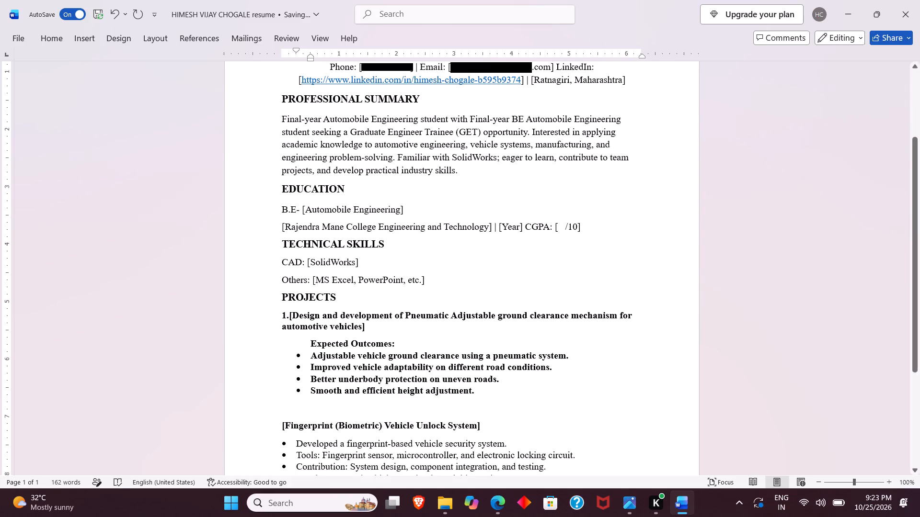
pyautogui.click(517, 380)
pyautogui.click(518, 419)
# Put the "1." on its own line above the pneumatic adjustable ground clearance project title.
pyautogui.scroll(-1, 477, 409)
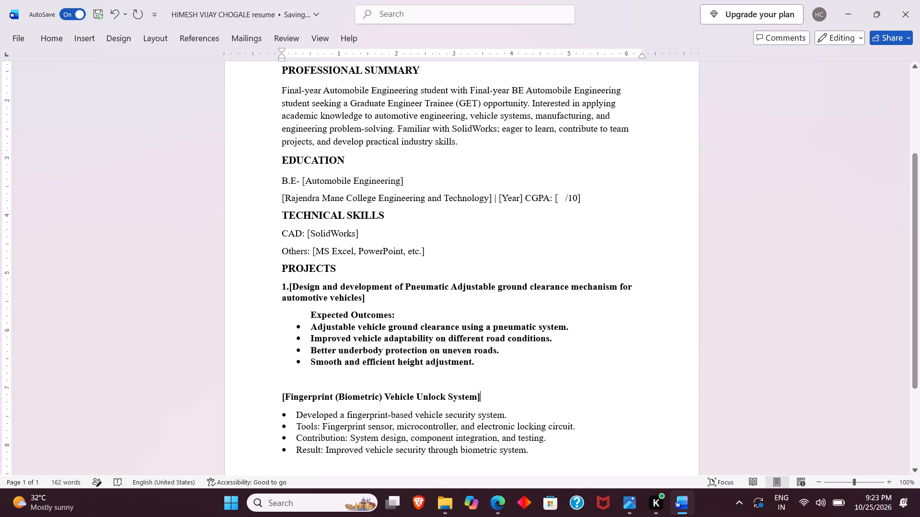
pyautogui.click(289, 286)
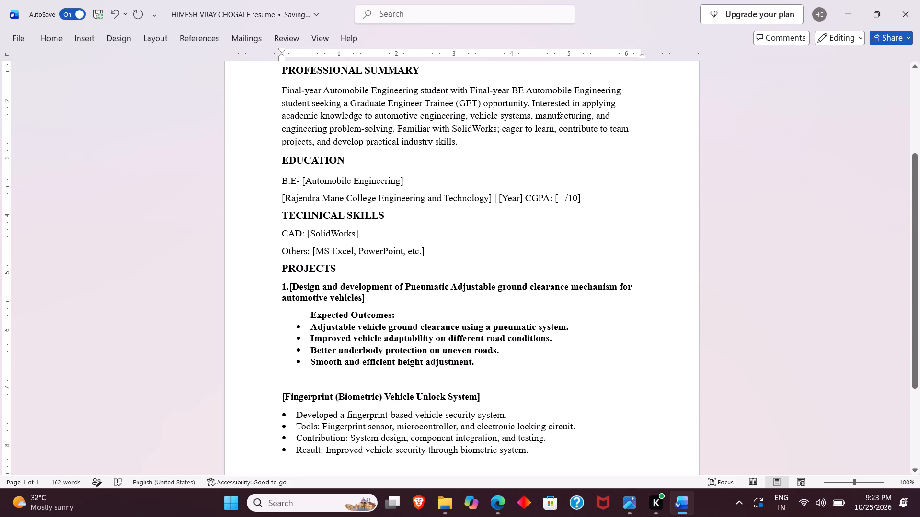
pyautogui.press('space')
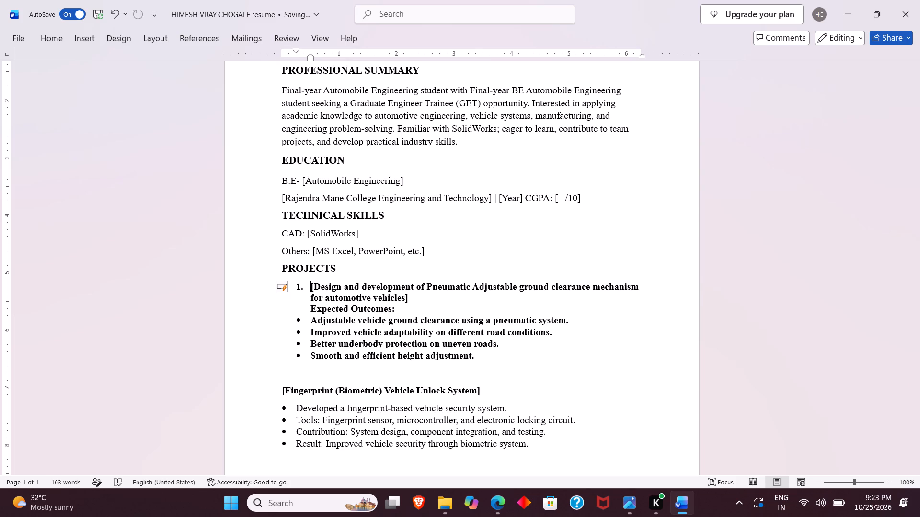
pyautogui.press('BackSpace')
pyautogui.press('BackSpace')
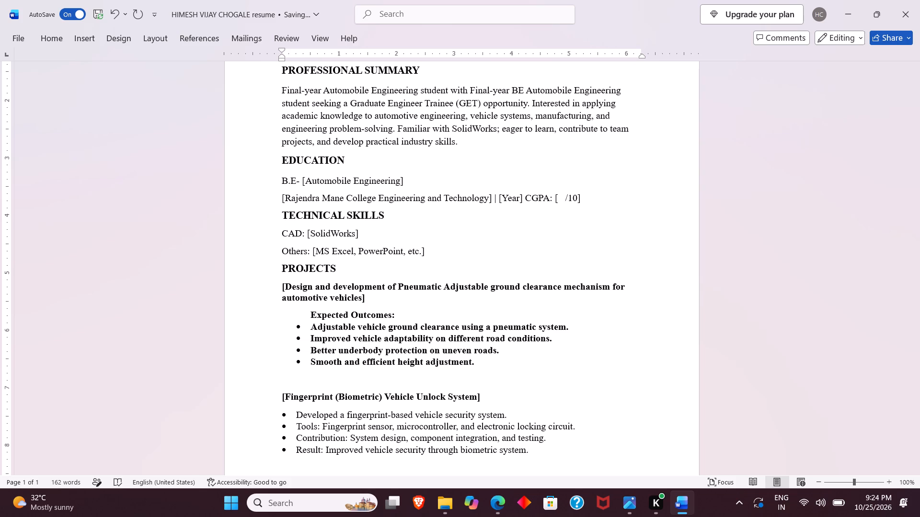
pyautogui.press('1')
pyautogui.press('.')
pyautogui.press('Return')
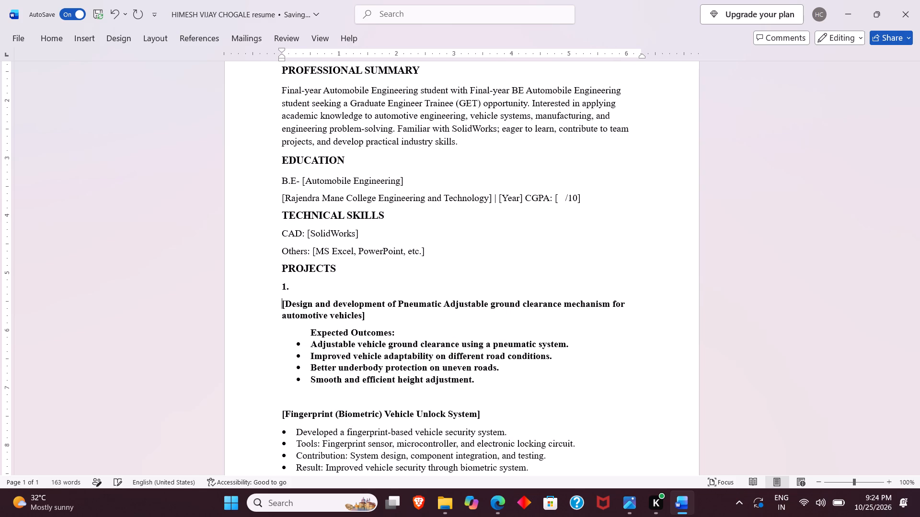
# Add the label "MAJOR PROJECT" in capitals after the "1." under PROJECTS.
pyautogui.press('Up')
pyautogui.press('Right')
pyautogui.press('Right')
pyautogui.press('space')
pyautogui.write('Major')
pyautogui.press('space')
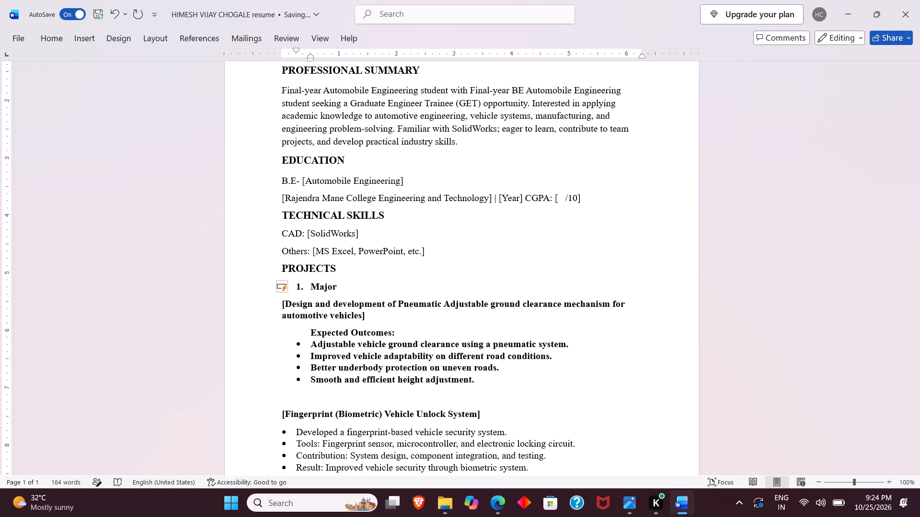
pyautogui.press('BackSpace')
pyautogui.press('BackSpace')
pyautogui.press('BackSpace')
pyautogui.press('BackSpace')
pyautogui.press('BackSpace')
pyautogui.press('BackSpace')
pyautogui.write('MAJOR')
pyautogui.hotkey('shift', 'space')
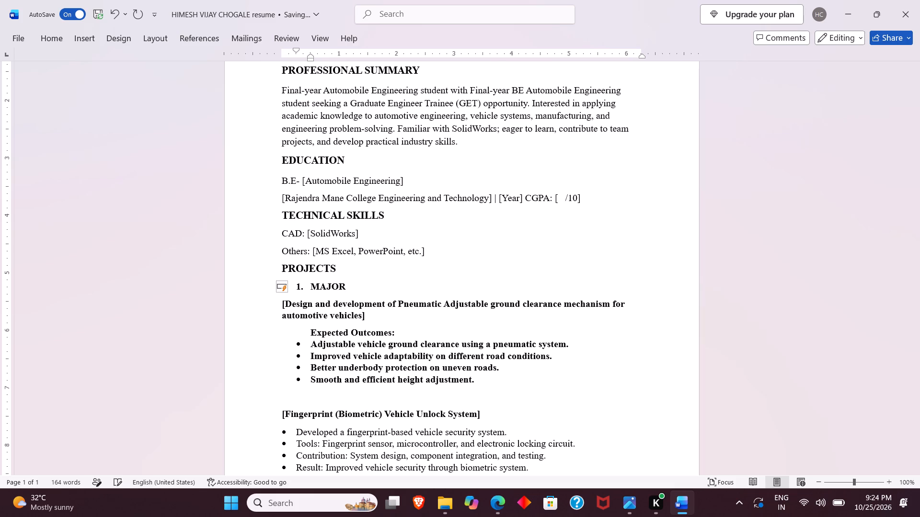
pyautogui.write('PROJECT')
# Undo the automatic numbering on the "1. MAJOR PROJECT" line so the number is plain text.
pyautogui.click(324, 297)
pyautogui.click(300, 289)
pyautogui.click(283, 287)
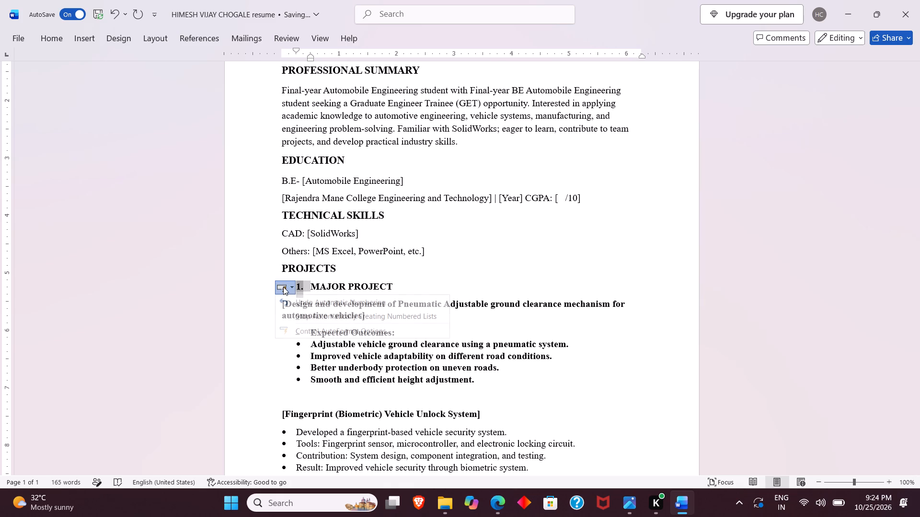
pyautogui.click(300, 299)
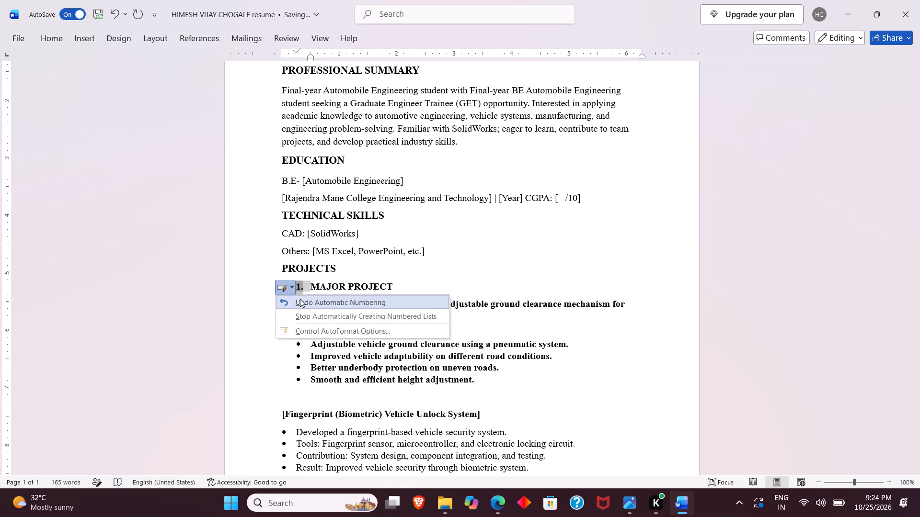
pyautogui.click(173, 314)
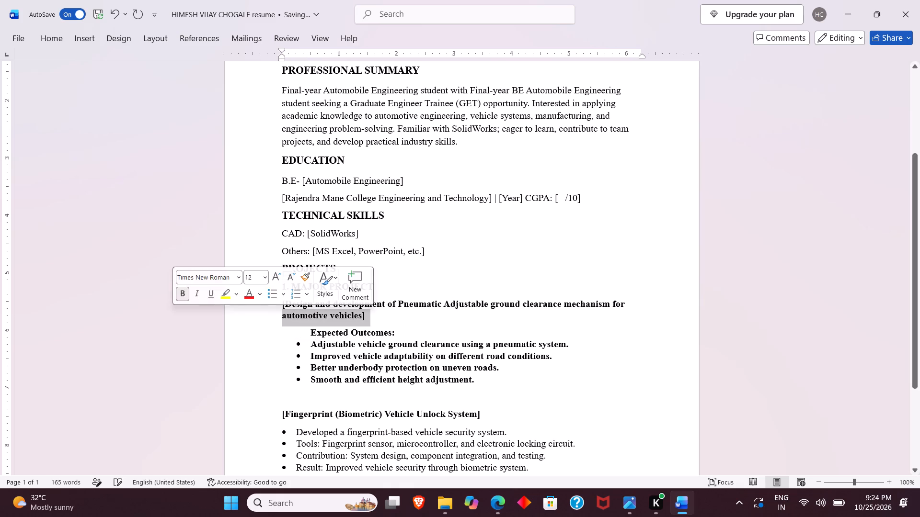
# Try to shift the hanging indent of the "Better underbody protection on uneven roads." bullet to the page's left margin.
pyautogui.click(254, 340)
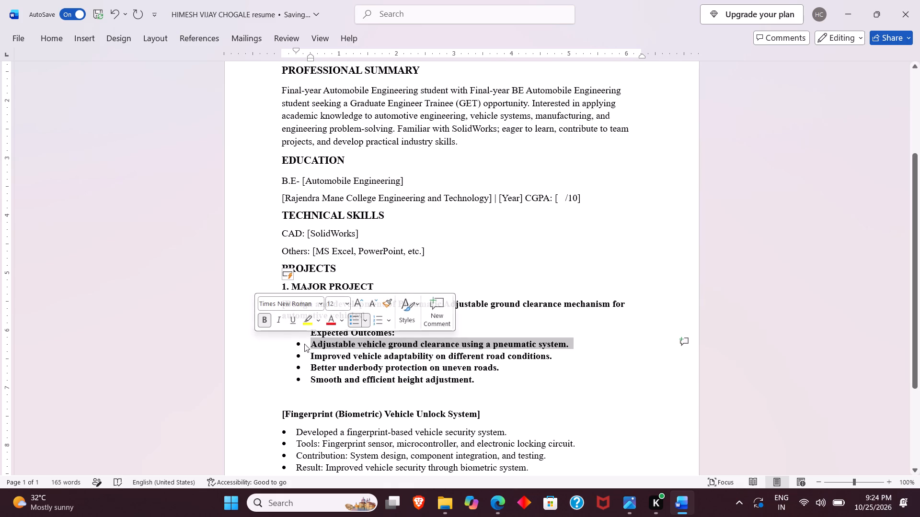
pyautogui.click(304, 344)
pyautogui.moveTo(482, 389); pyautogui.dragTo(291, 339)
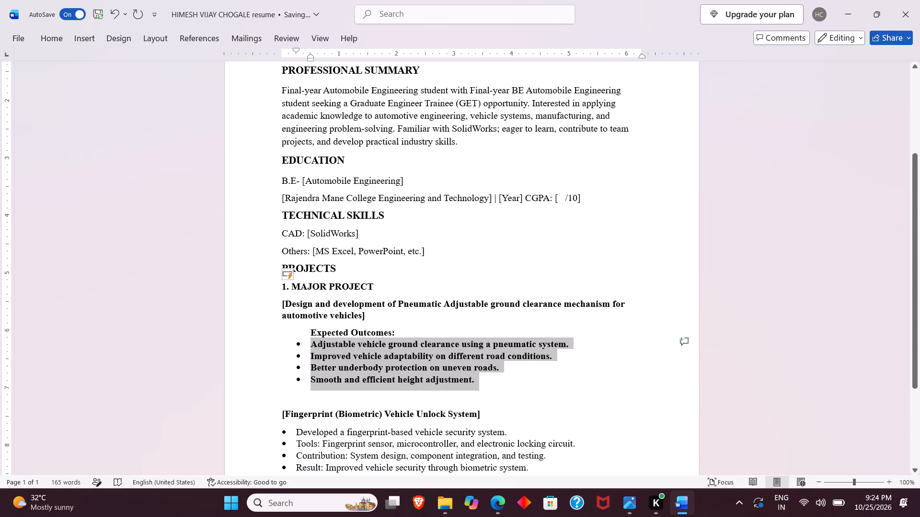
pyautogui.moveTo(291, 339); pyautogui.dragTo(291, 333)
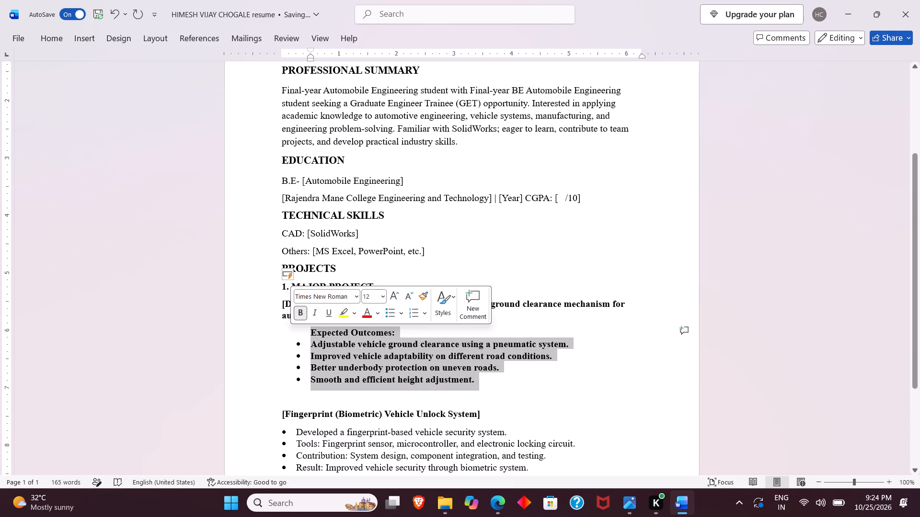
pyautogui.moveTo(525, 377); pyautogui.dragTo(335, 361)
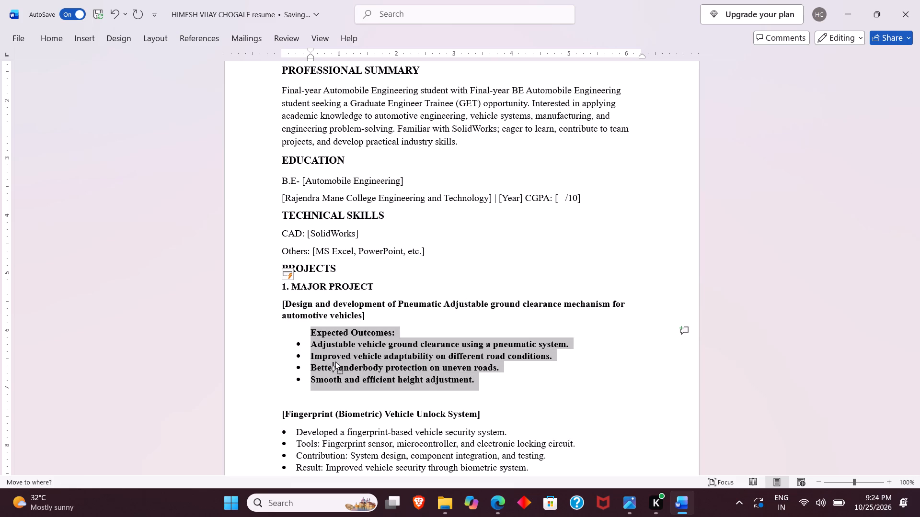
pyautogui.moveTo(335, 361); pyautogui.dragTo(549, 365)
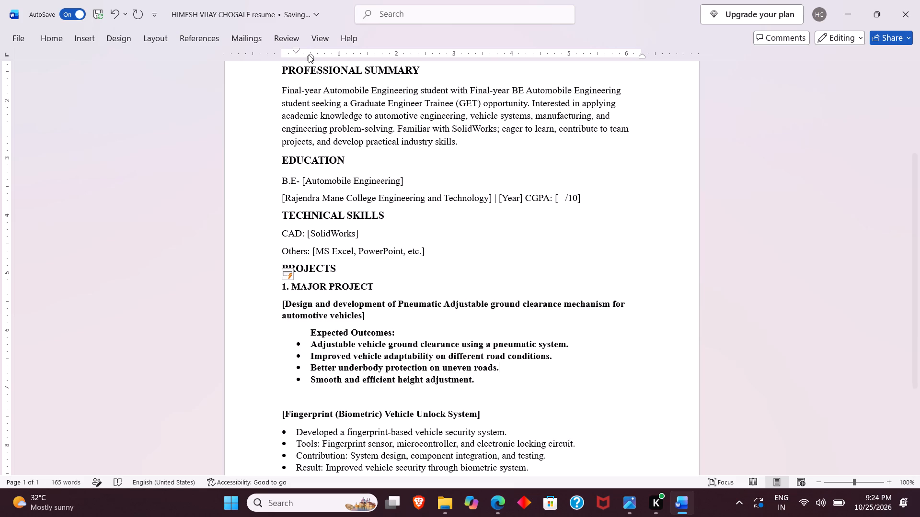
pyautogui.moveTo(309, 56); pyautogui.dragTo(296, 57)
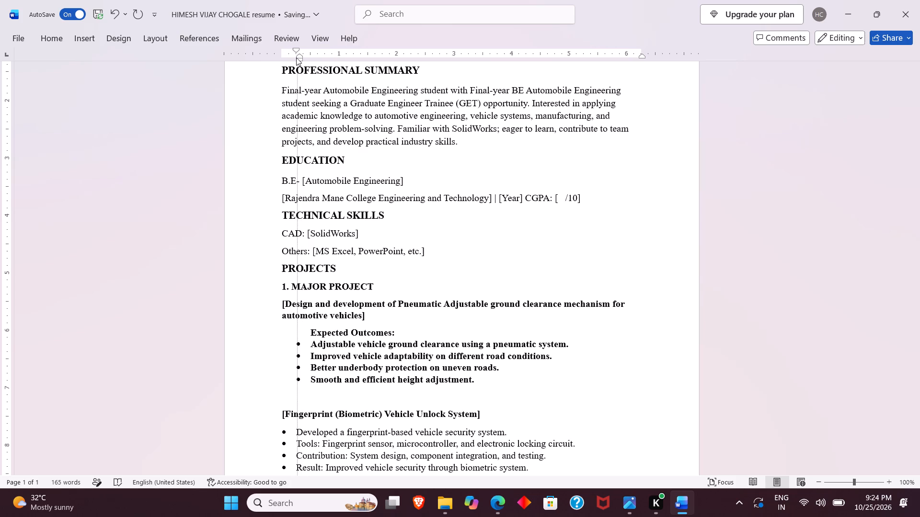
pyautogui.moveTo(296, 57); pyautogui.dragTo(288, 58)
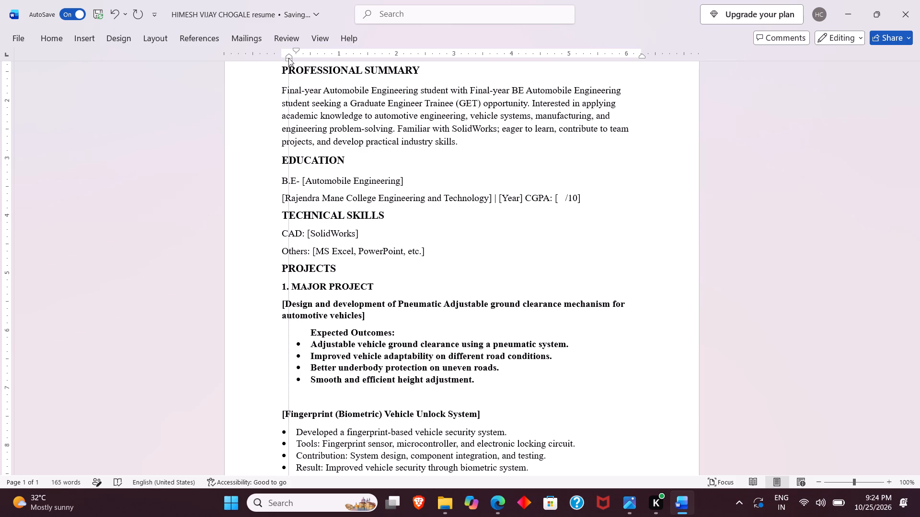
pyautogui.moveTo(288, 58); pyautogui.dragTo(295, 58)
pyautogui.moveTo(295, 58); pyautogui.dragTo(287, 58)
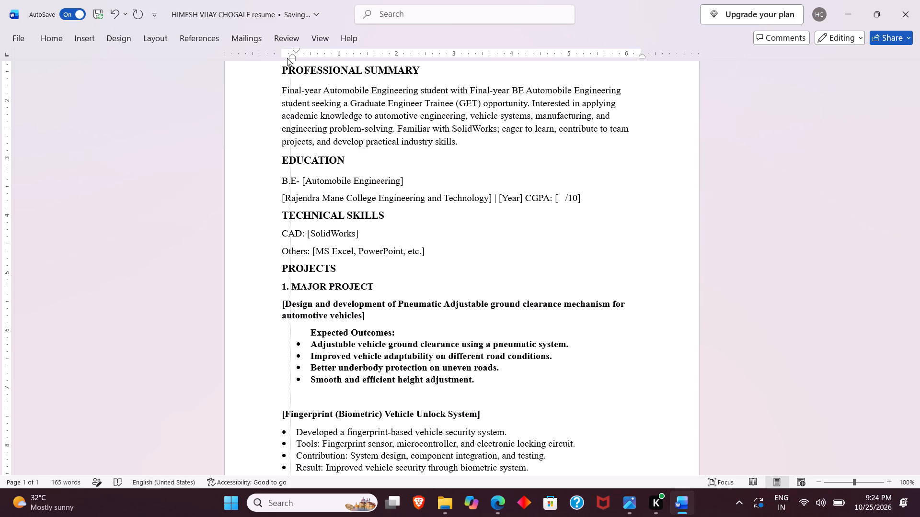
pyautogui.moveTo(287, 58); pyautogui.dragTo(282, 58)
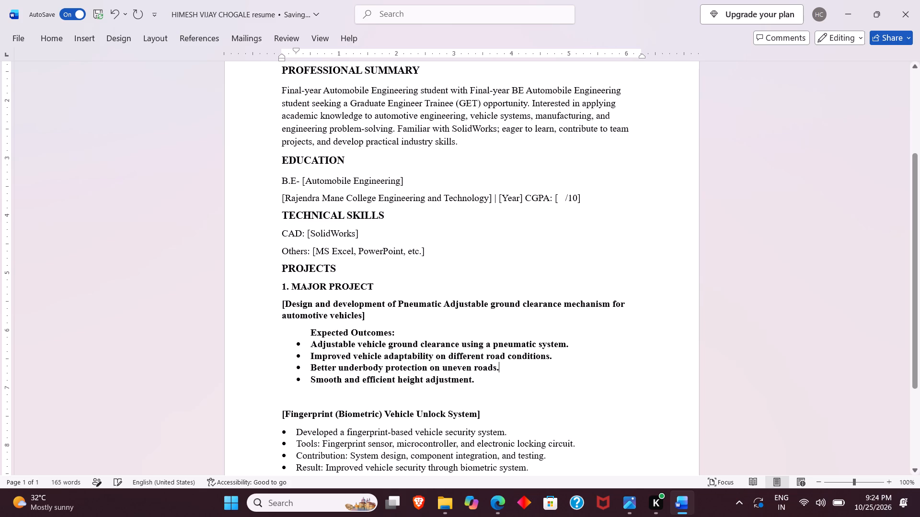
# Reduce the left indent of the four bullets under "Expected Outcomes:" to about 0.25 inch, with the bullet marks at the margin.
pyautogui.moveTo(491, 382); pyautogui.dragTo(284, 339)
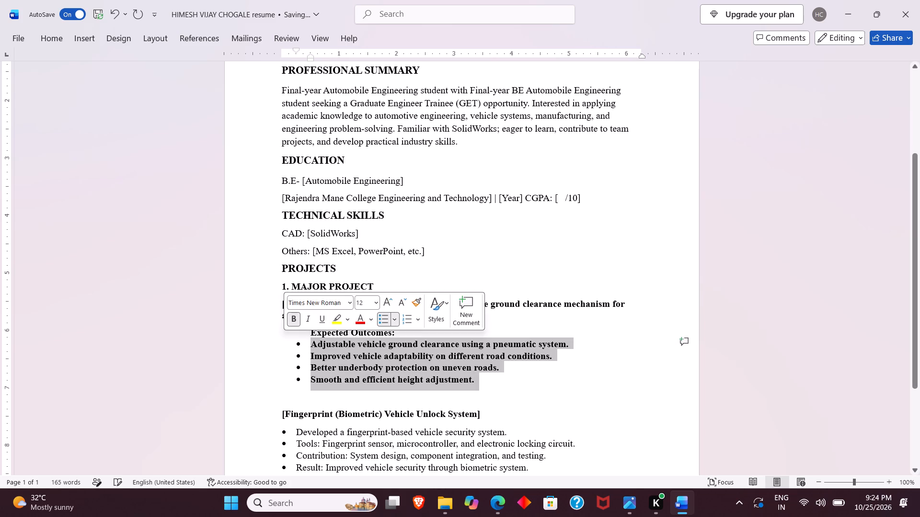
pyautogui.moveTo(310, 57); pyautogui.dragTo(299, 58)
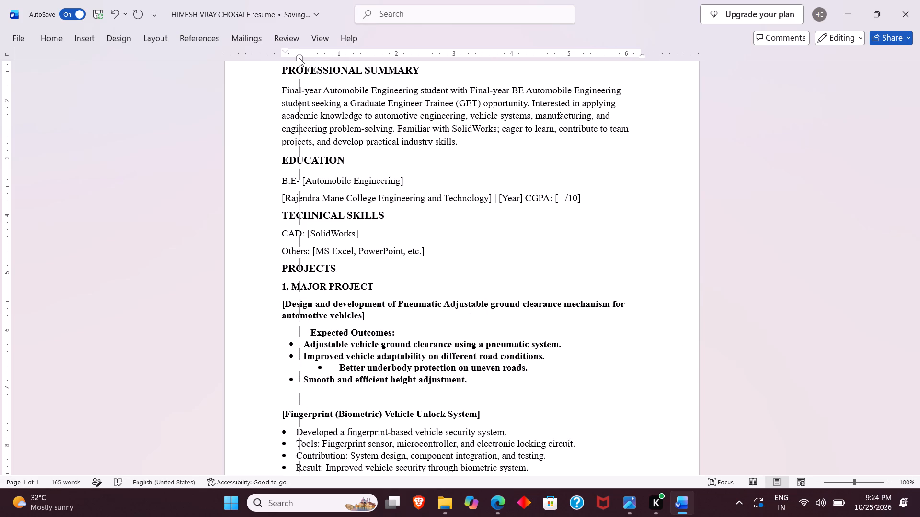
pyautogui.moveTo(299, 58); pyautogui.dragTo(295, 61)
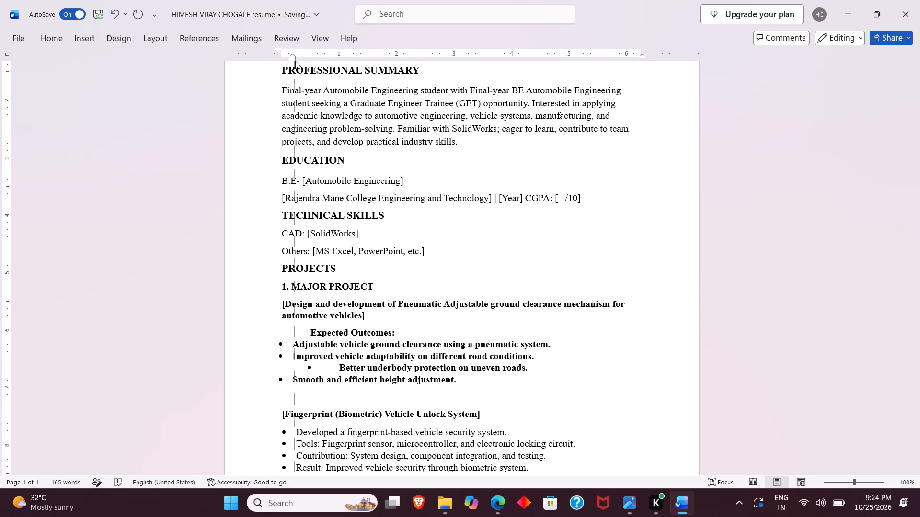
pyautogui.moveTo(295, 61); pyautogui.dragTo(298, 61)
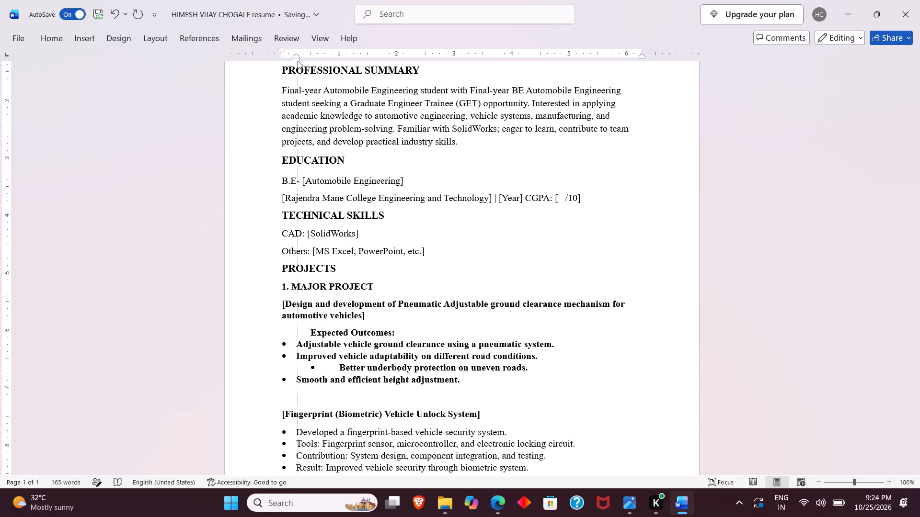
pyautogui.moveTo(298, 61); pyautogui.dragTo(296, 60)
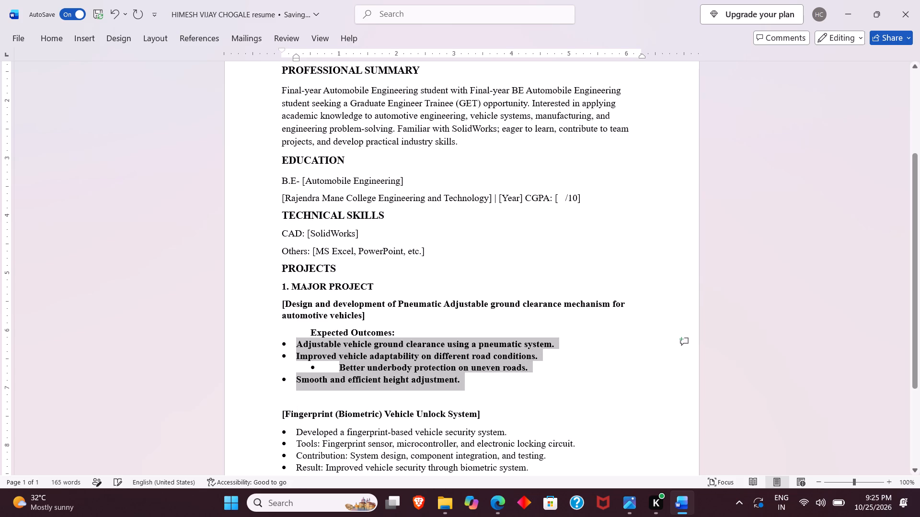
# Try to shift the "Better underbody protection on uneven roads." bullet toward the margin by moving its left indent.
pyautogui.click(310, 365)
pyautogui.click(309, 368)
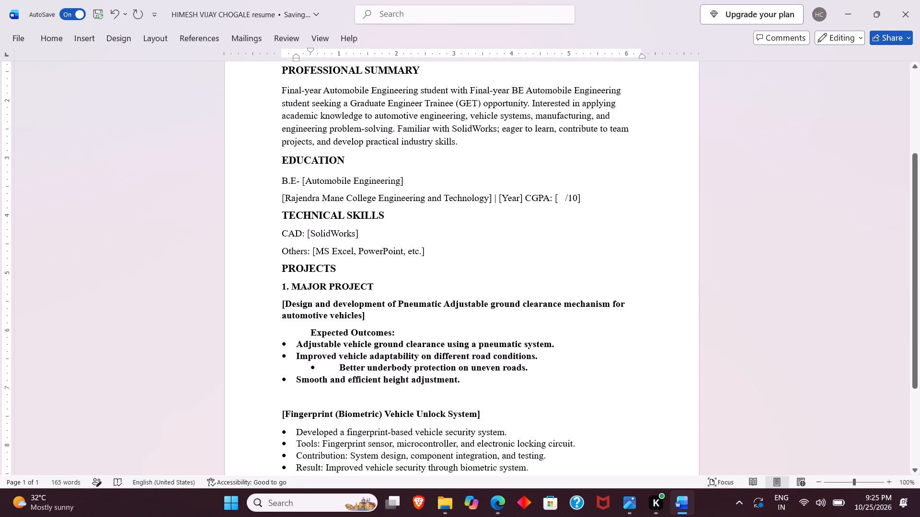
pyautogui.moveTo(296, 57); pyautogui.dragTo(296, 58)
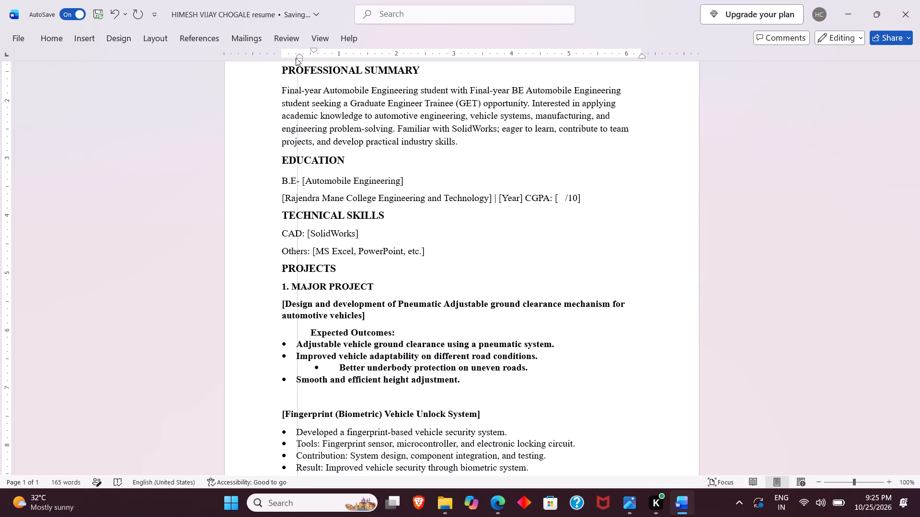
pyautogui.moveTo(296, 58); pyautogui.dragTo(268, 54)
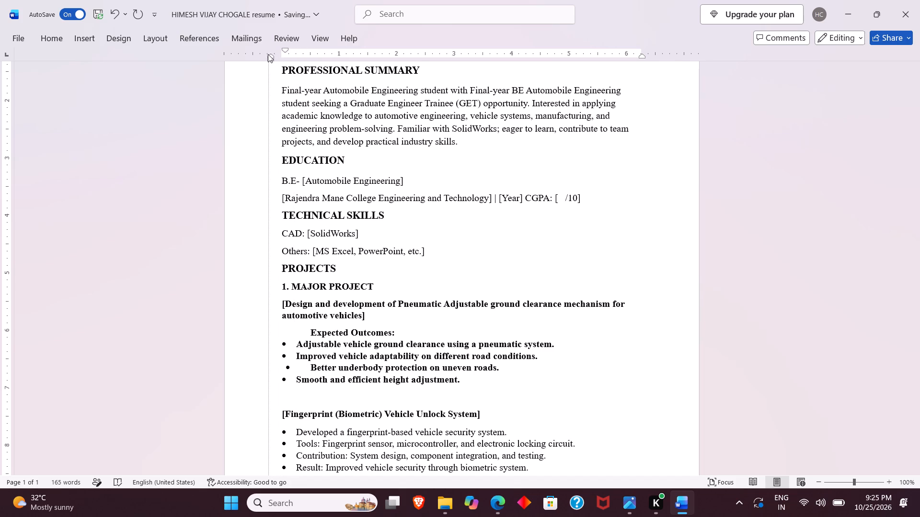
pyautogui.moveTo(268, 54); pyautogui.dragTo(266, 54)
# Join "Better underbody protection on uneven roads." to the preceding bullet and split it off again as a bullet aligned with the others.
pyautogui.press('BackSpace')
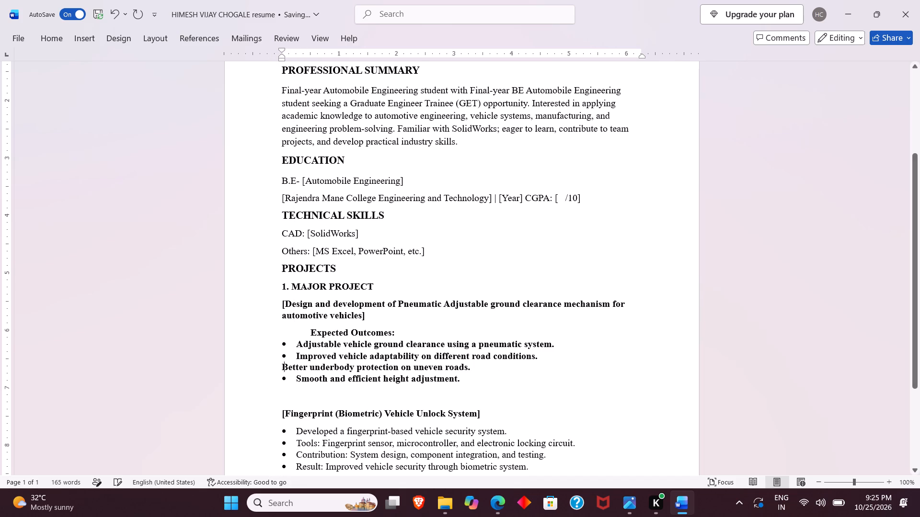
pyautogui.press('b')
pyautogui.press('space')
pyautogui.press('space')
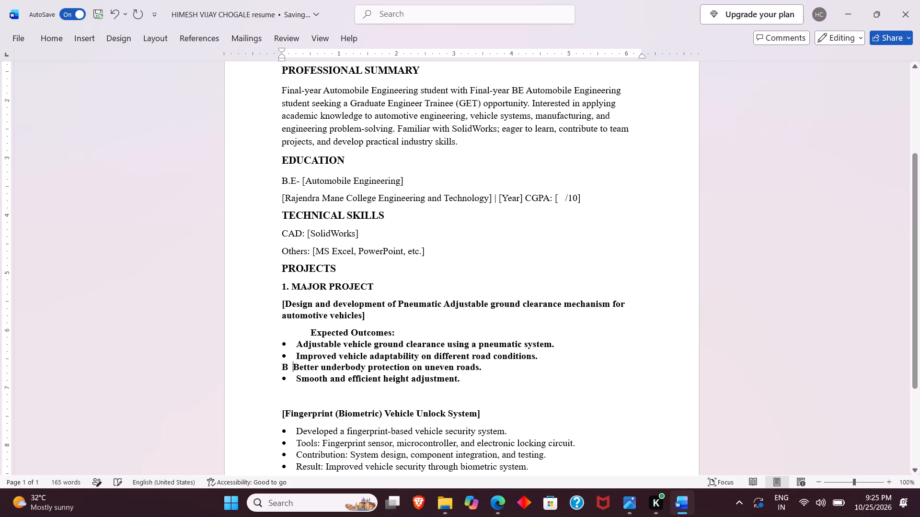
pyautogui.press('BackSpace')
pyautogui.press('BackSpace')
pyautogui.press('BackSpace')
pyautogui.press('BackSpace')
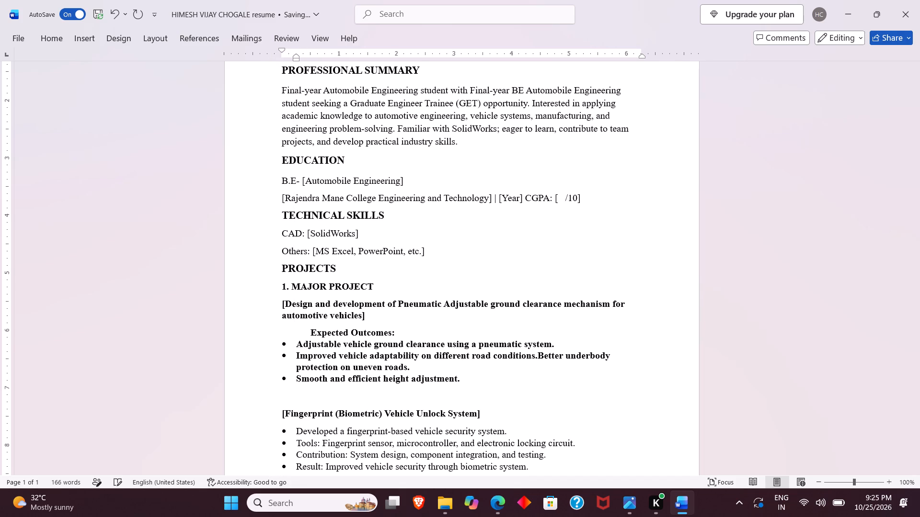
pyautogui.press('Return')
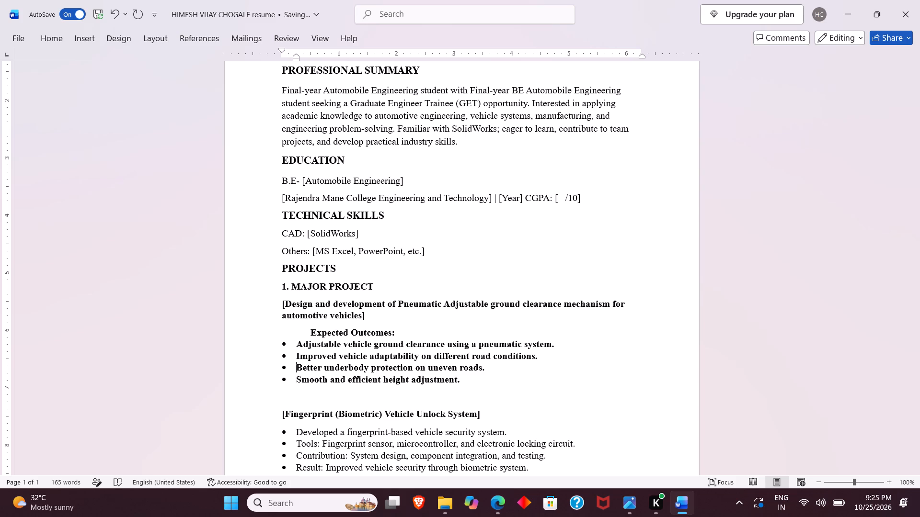
# Remove the left indent from the "Expected Outcomes:" line so it starts at the margin.
pyautogui.click(308, 336)
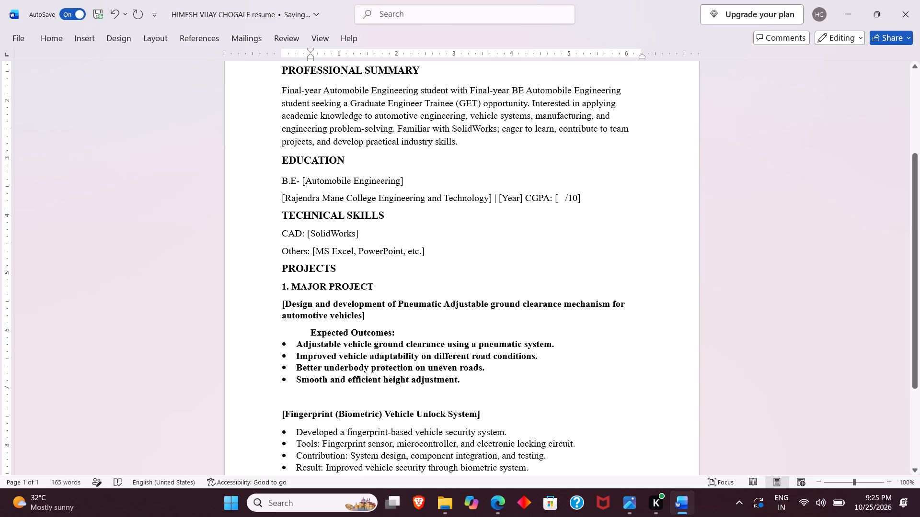
pyautogui.press('BackSpace')
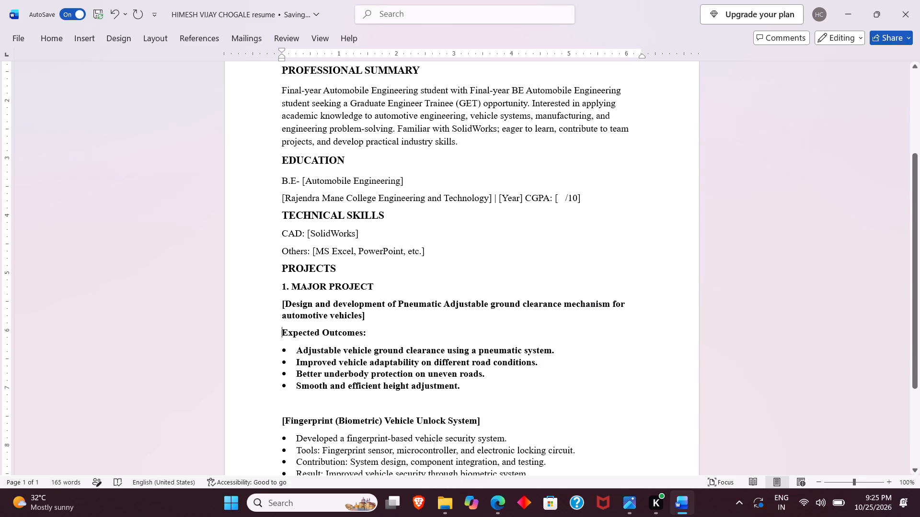
# Add the bold label "2.MINI PROJECTS:" on the blank line above the Fingerprint (Biometric) Vehicle Unlock System title.
pyautogui.scroll(-1, 333, 344)
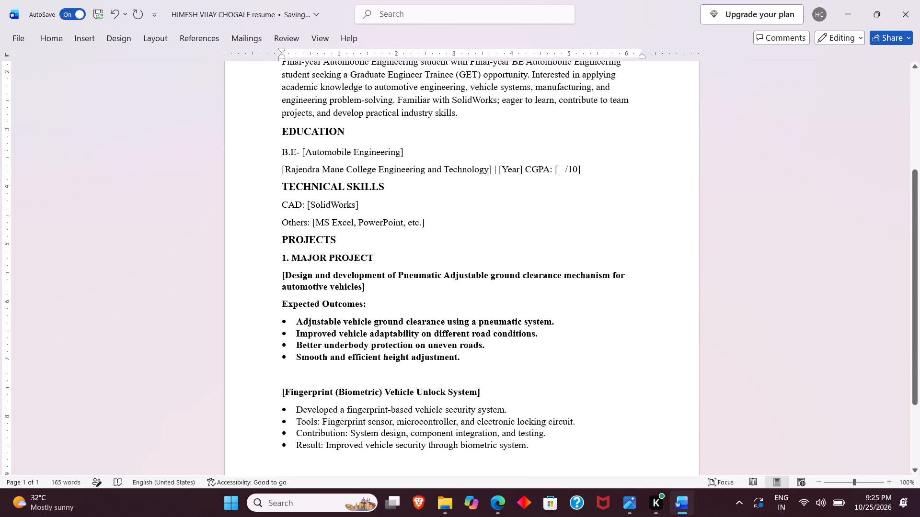
pyautogui.click(279, 388)
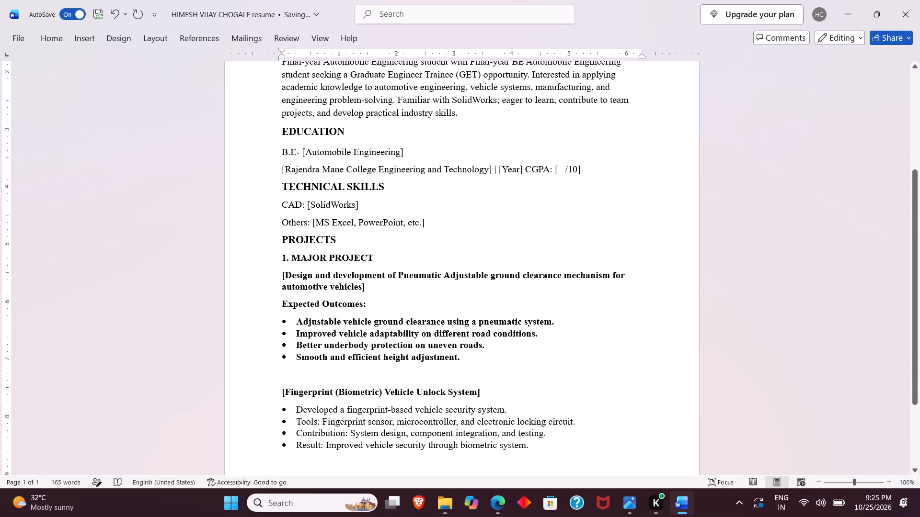
pyautogui.click(459, 378)
pyautogui.write('2.')
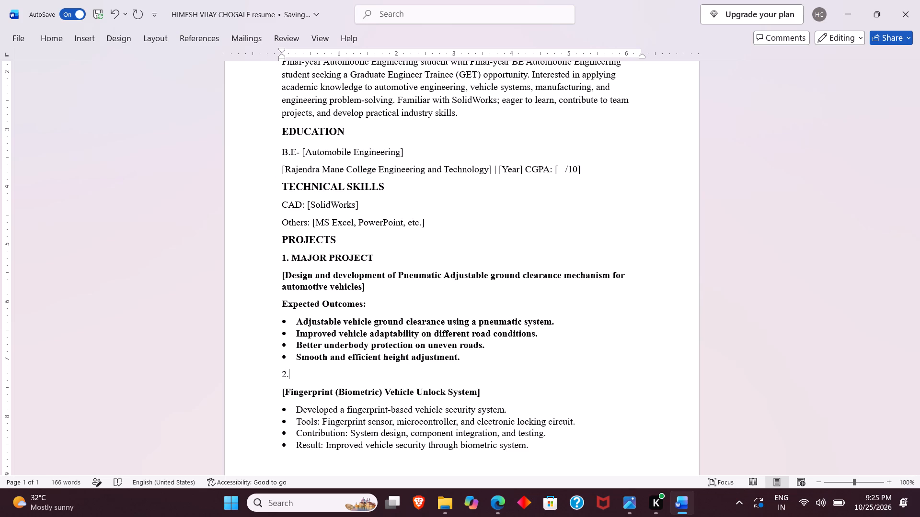
pyautogui.hotkey('shift', 'm')
pyautogui.write('INI PROJECTS')
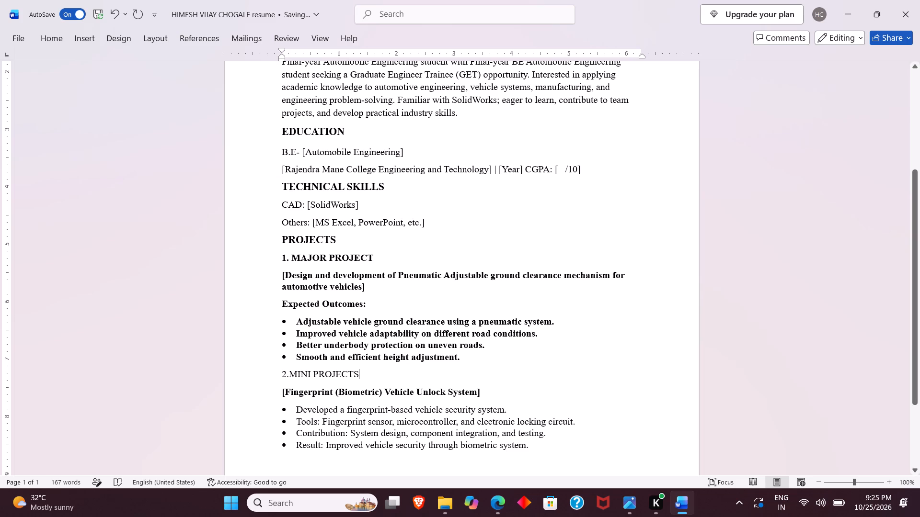
pyautogui.hotkey('shift', ':')
pyautogui.moveTo(362, 376); pyautogui.dragTo(282, 372)
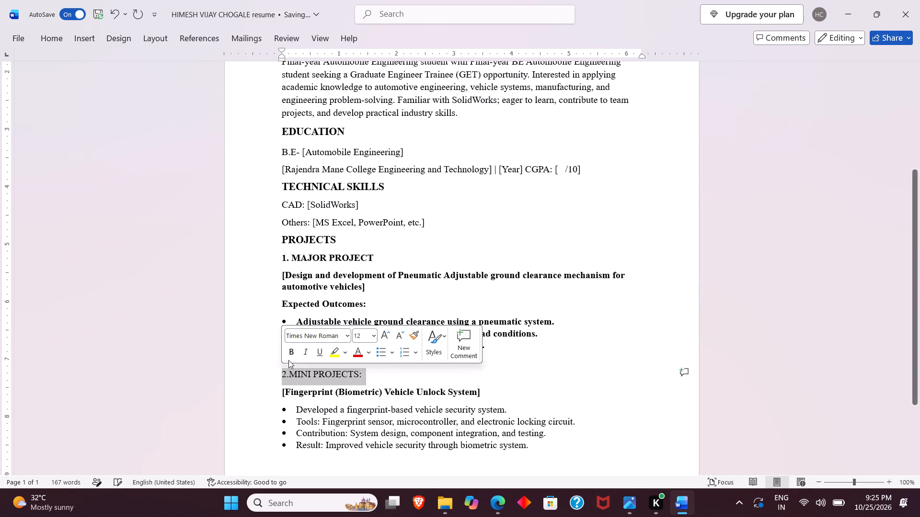
pyautogui.click(291, 351)
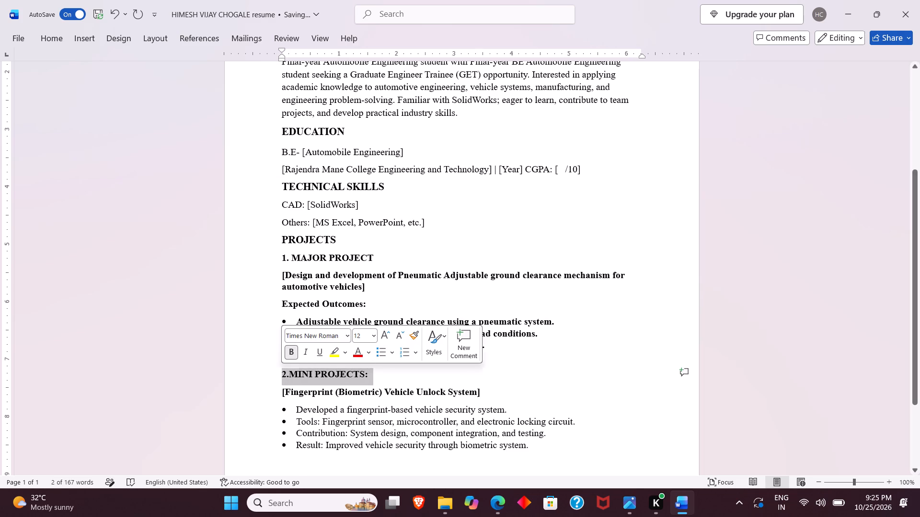
pyautogui.click(173, 350)
# Insert a space after the "2." in the MINI PROJECTS label to match the MAJOR PROJECT label.
pyautogui.click(388, 260)
pyautogui.moveTo(377, 260); pyautogui.dragTo(327, 262)
pyautogui.click(366, 254)
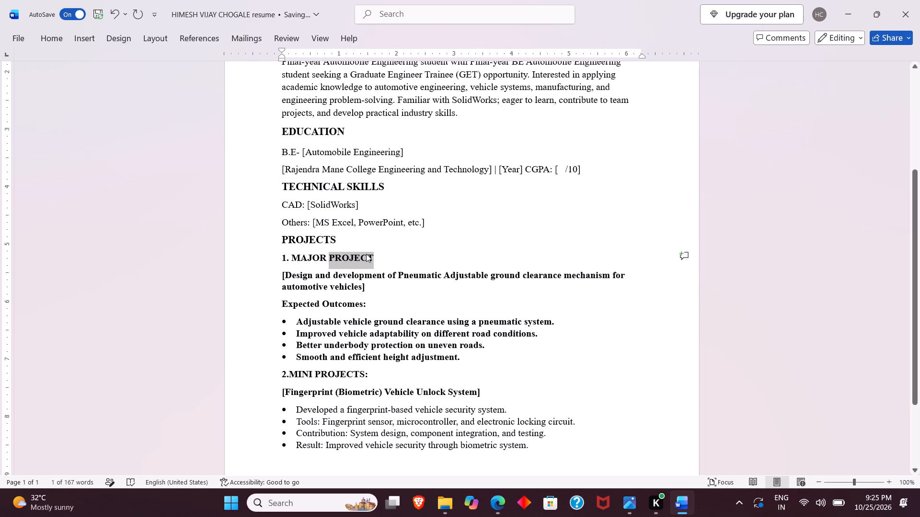
pyautogui.moveTo(366, 254); pyautogui.dragTo(297, 253)
pyautogui.click(208, 272)
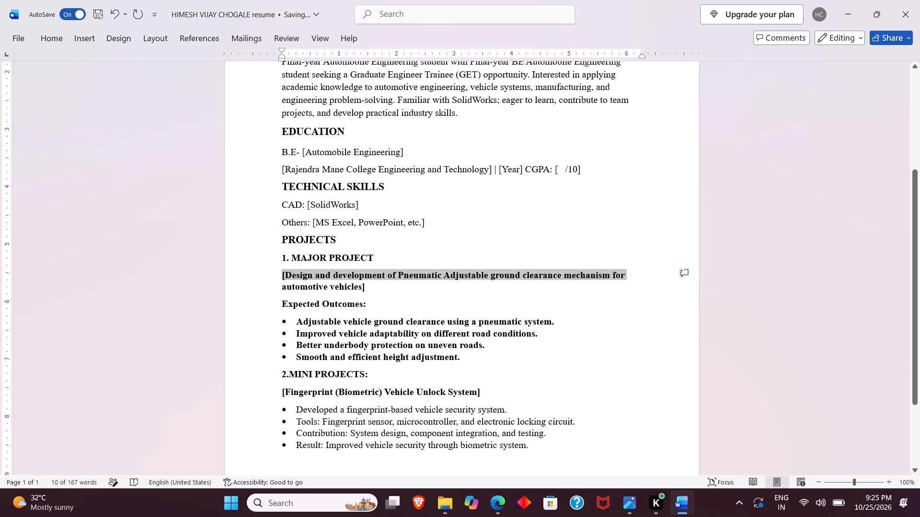
pyautogui.moveTo(292, 371); pyautogui.dragTo(290, 371)
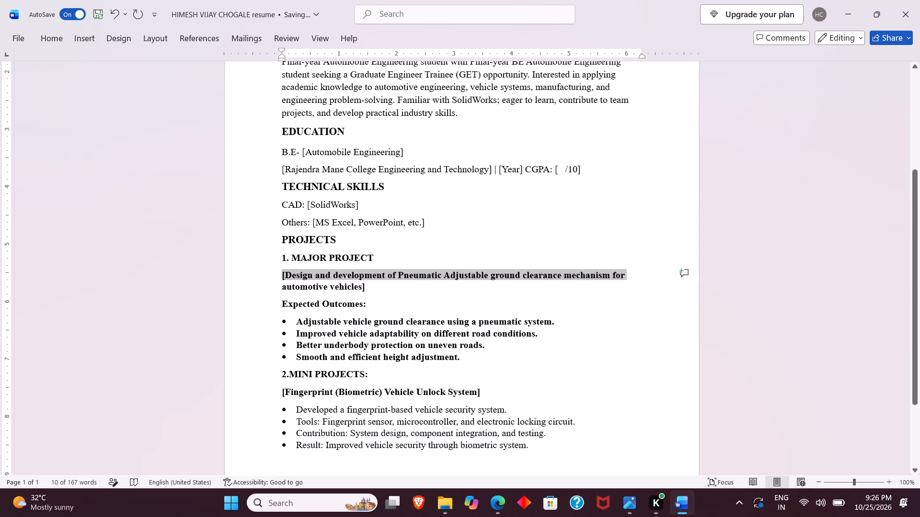
pyautogui.moveTo(290, 371); pyautogui.dragTo(288, 371)
pyautogui.click(288, 371)
pyautogui.press('space')
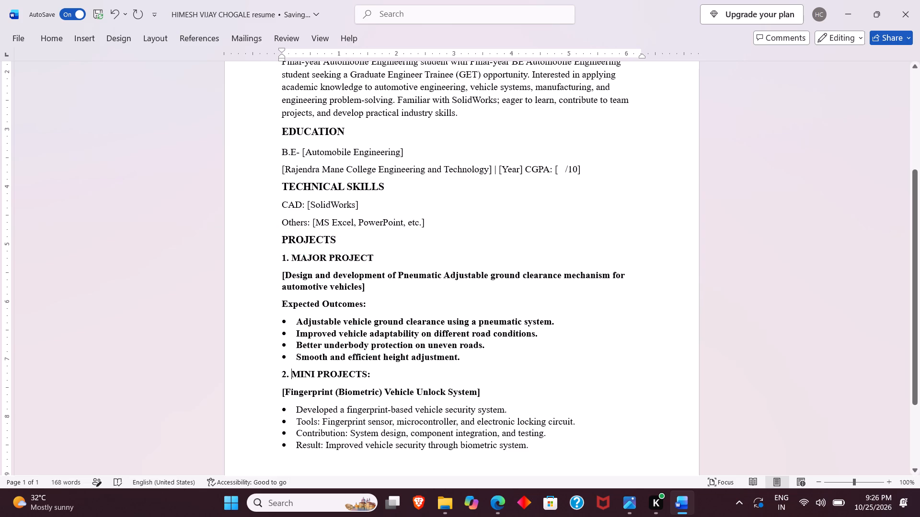
# Add an unbulleted blank line between the "Smooth and efficient height adjustment." bullet and the MINI PROJECTS label.
pyautogui.click(473, 359)
pyautogui.press('Return')
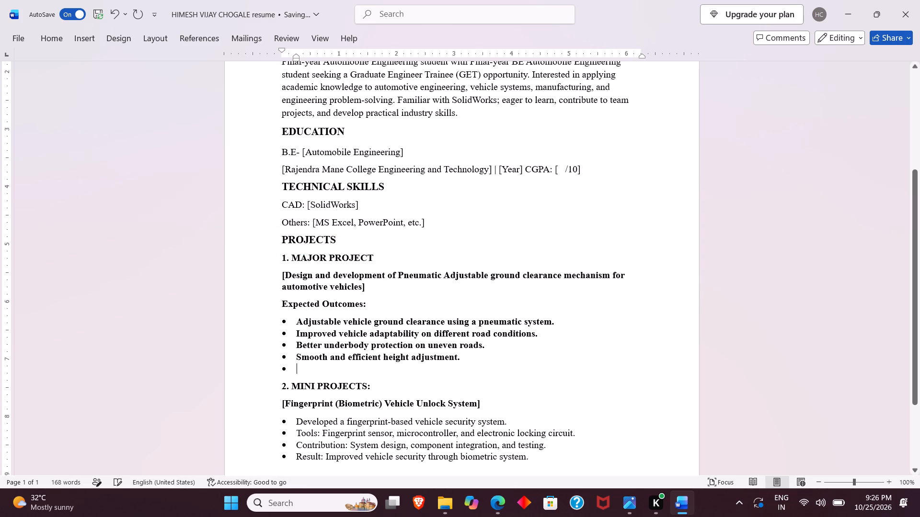
pyautogui.press('BackSpace')
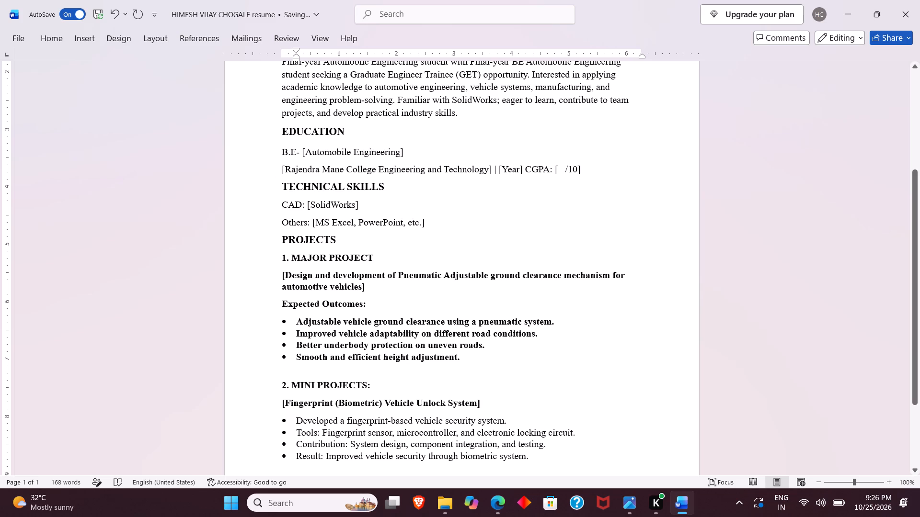
# Add a blank line below the "2. MINI PROJECTS:" label.
pyautogui.scroll(-2, 297, 335)
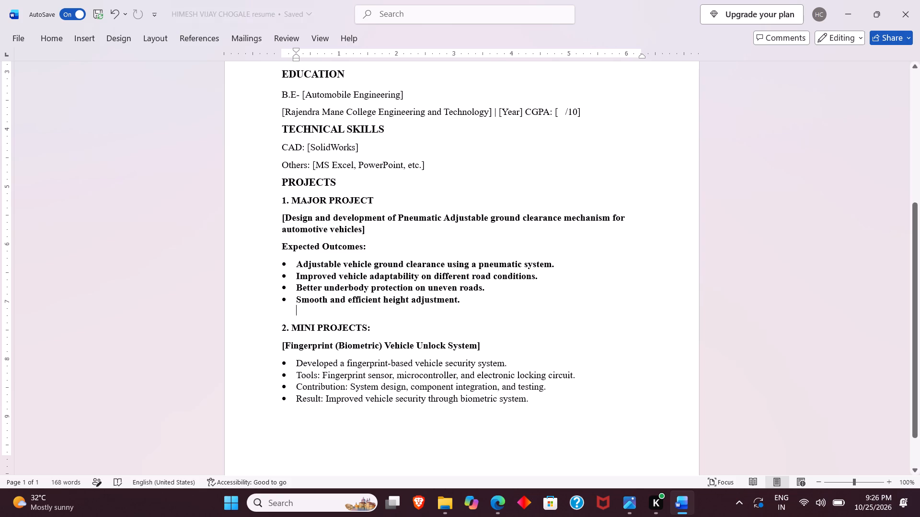
pyautogui.click(386, 333)
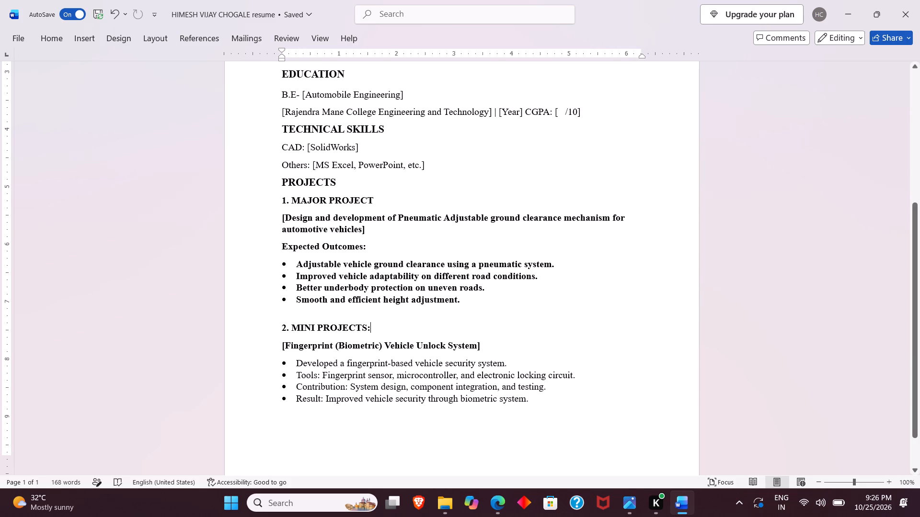
pyautogui.press('Return')
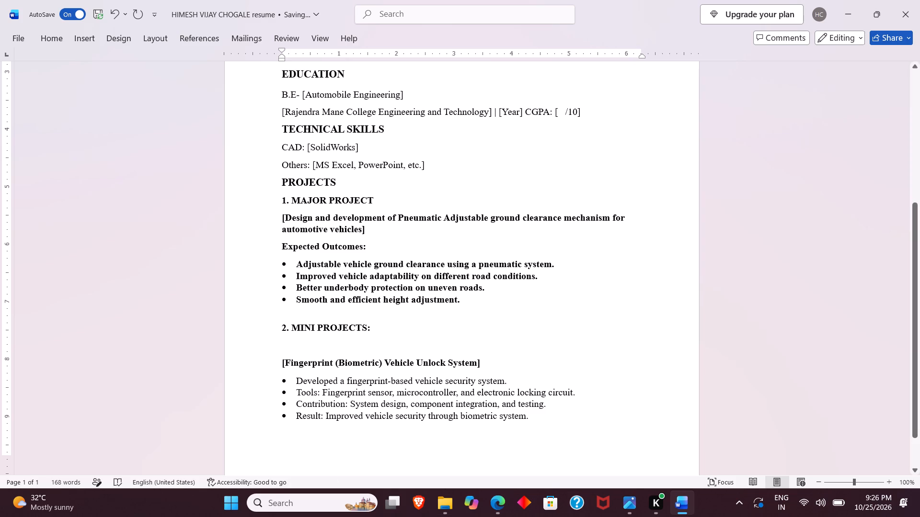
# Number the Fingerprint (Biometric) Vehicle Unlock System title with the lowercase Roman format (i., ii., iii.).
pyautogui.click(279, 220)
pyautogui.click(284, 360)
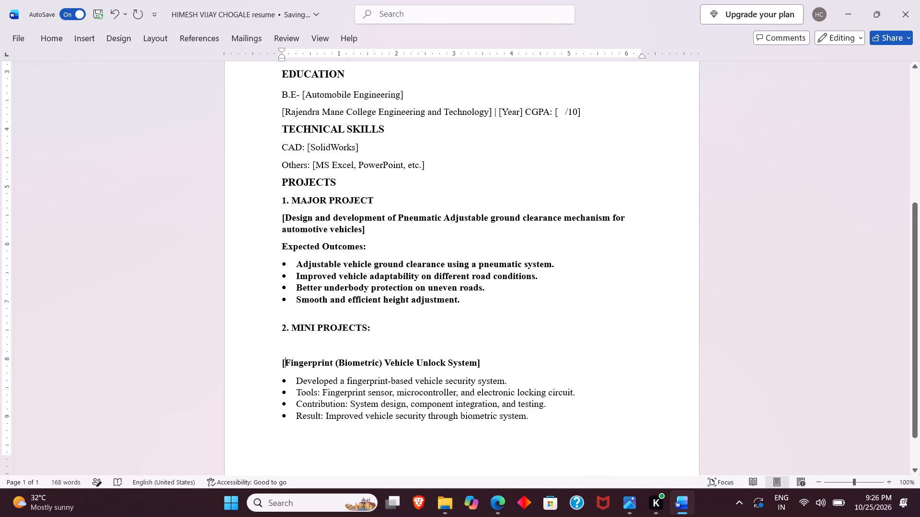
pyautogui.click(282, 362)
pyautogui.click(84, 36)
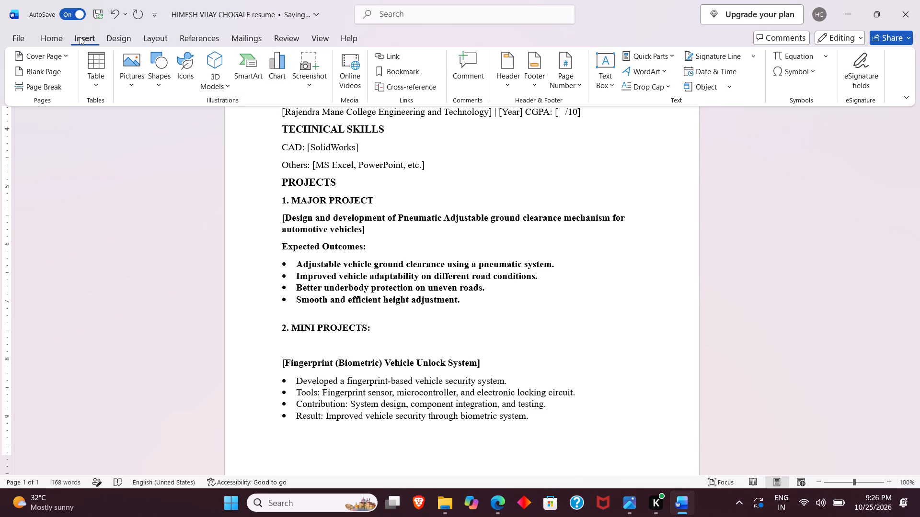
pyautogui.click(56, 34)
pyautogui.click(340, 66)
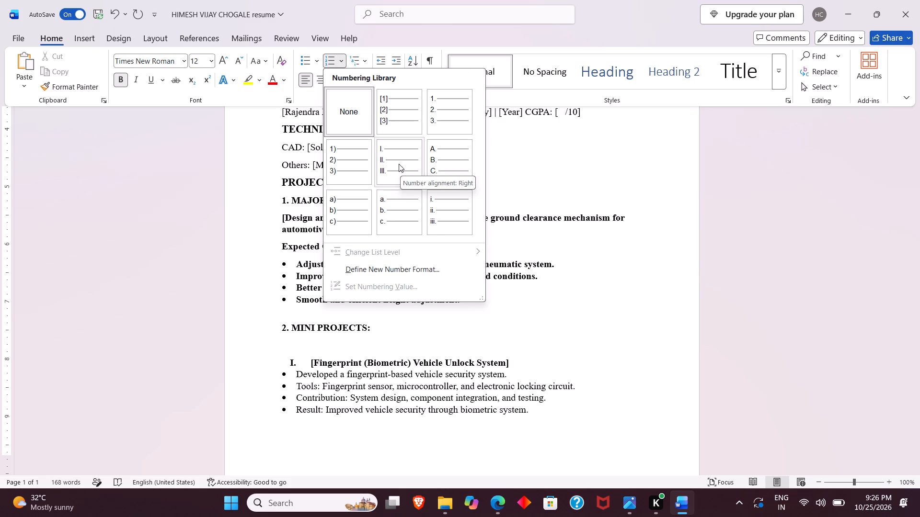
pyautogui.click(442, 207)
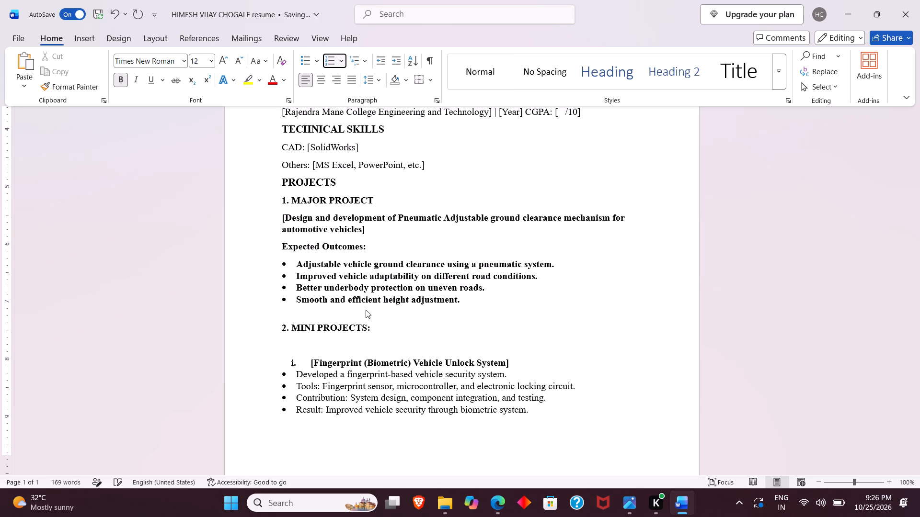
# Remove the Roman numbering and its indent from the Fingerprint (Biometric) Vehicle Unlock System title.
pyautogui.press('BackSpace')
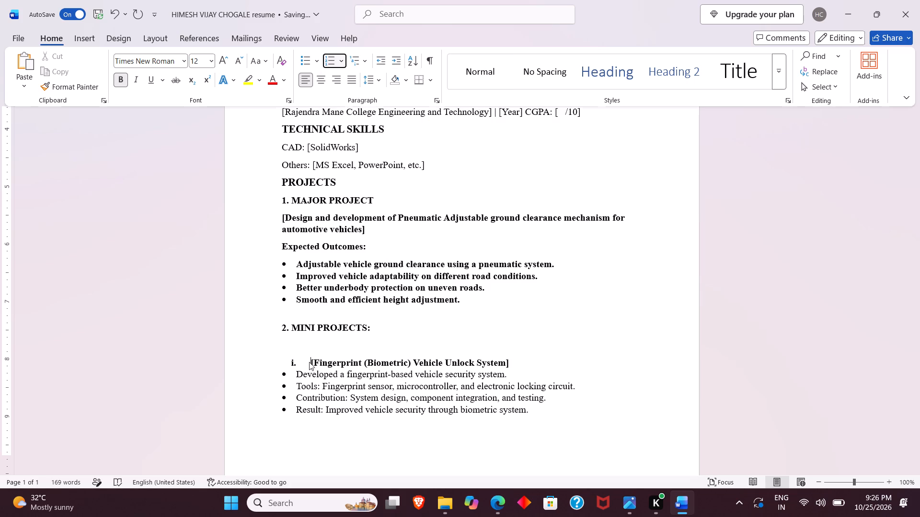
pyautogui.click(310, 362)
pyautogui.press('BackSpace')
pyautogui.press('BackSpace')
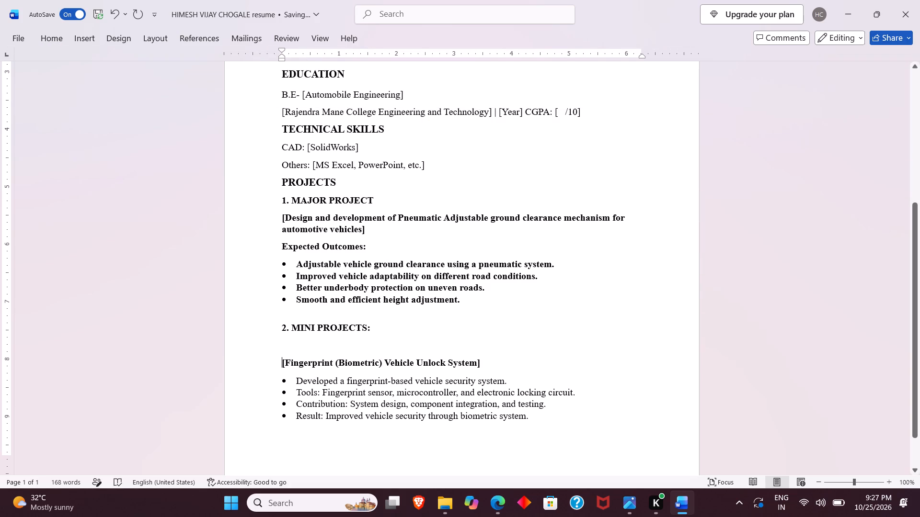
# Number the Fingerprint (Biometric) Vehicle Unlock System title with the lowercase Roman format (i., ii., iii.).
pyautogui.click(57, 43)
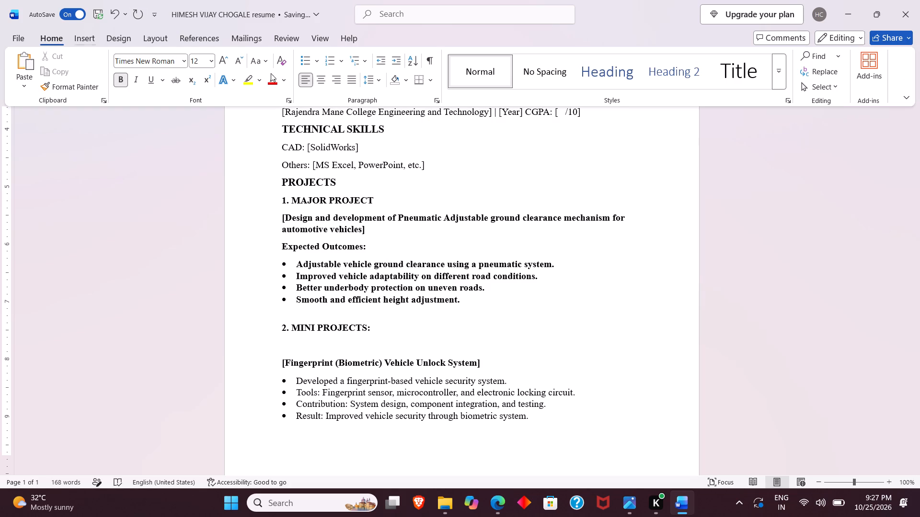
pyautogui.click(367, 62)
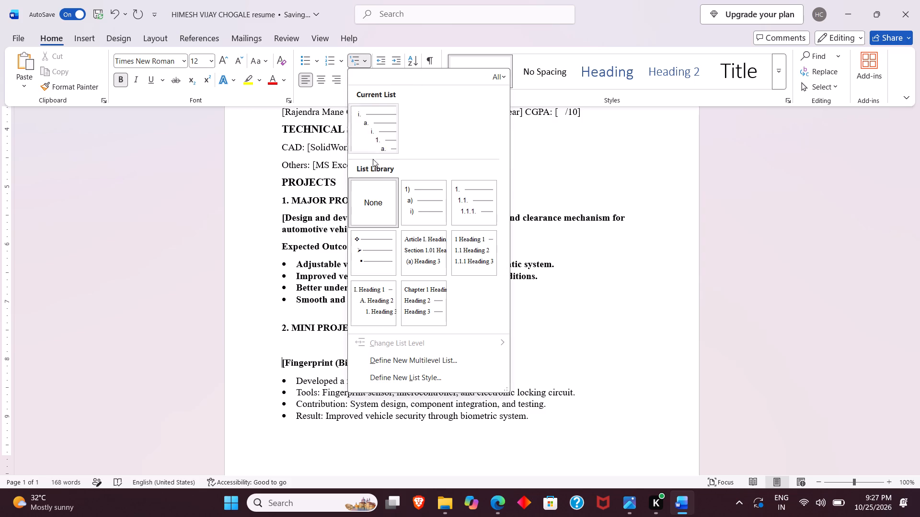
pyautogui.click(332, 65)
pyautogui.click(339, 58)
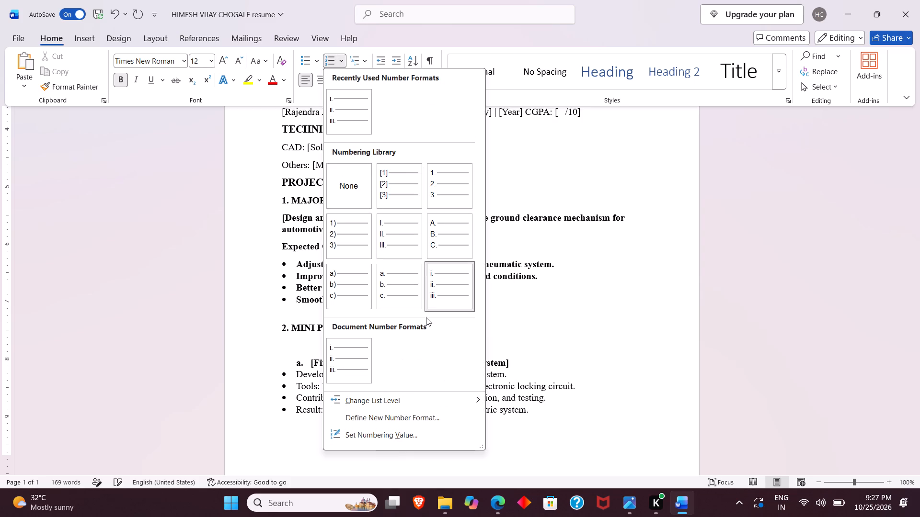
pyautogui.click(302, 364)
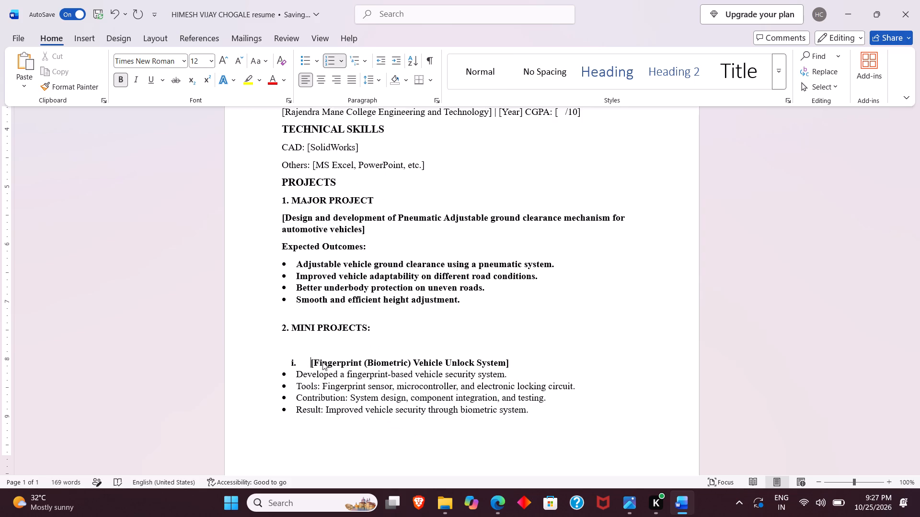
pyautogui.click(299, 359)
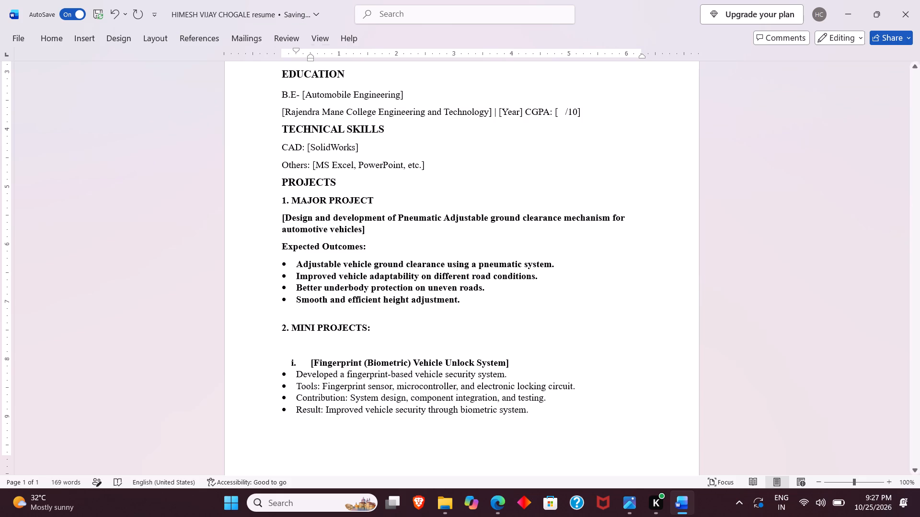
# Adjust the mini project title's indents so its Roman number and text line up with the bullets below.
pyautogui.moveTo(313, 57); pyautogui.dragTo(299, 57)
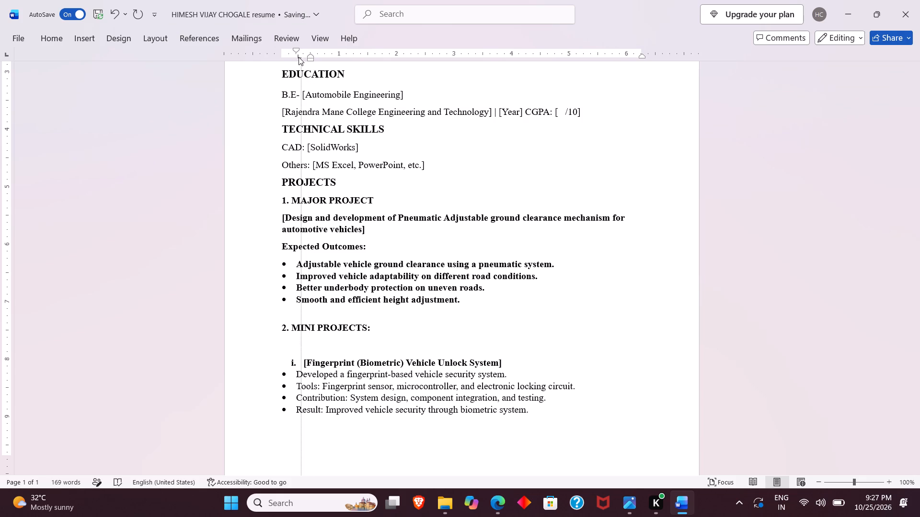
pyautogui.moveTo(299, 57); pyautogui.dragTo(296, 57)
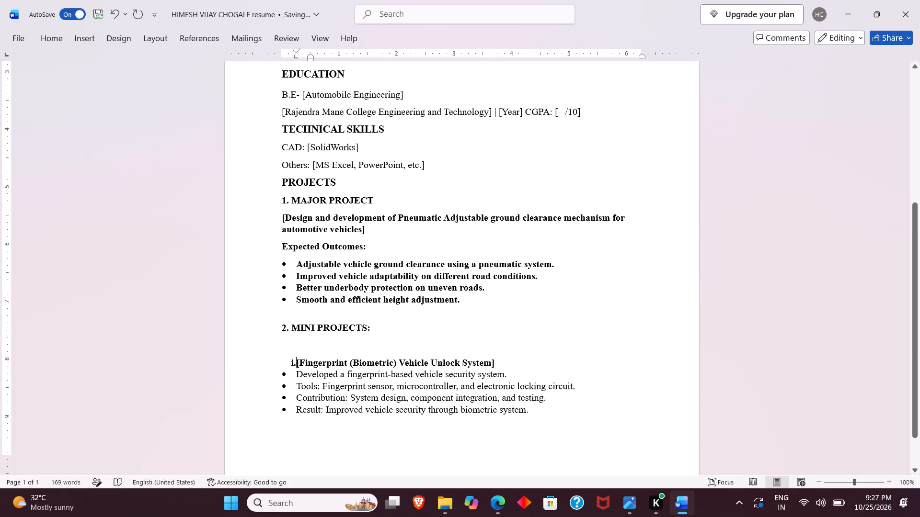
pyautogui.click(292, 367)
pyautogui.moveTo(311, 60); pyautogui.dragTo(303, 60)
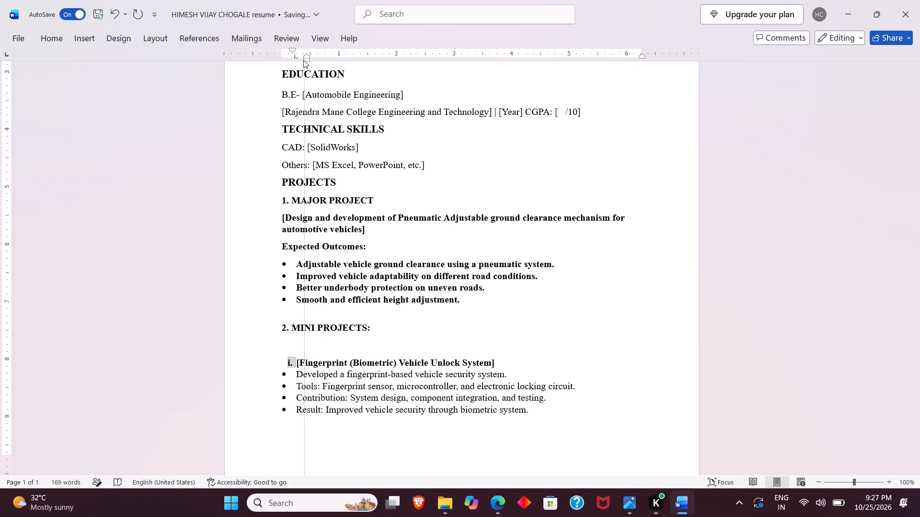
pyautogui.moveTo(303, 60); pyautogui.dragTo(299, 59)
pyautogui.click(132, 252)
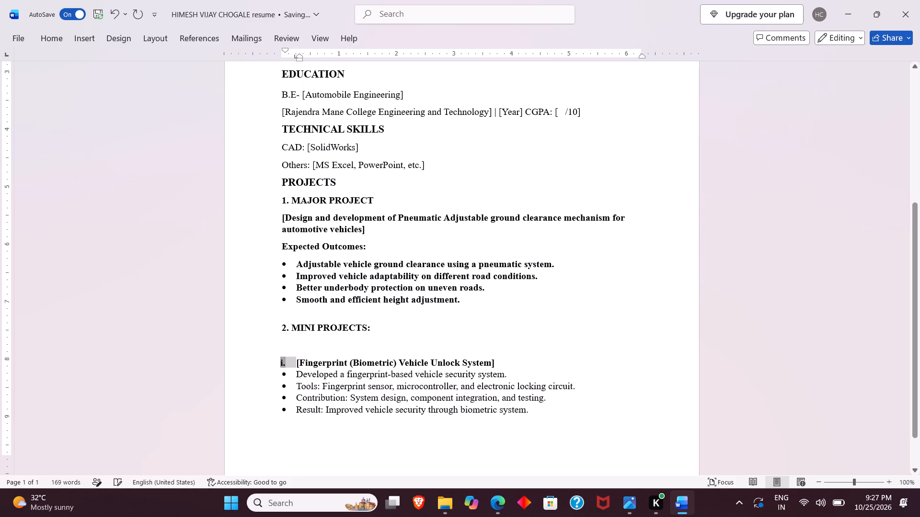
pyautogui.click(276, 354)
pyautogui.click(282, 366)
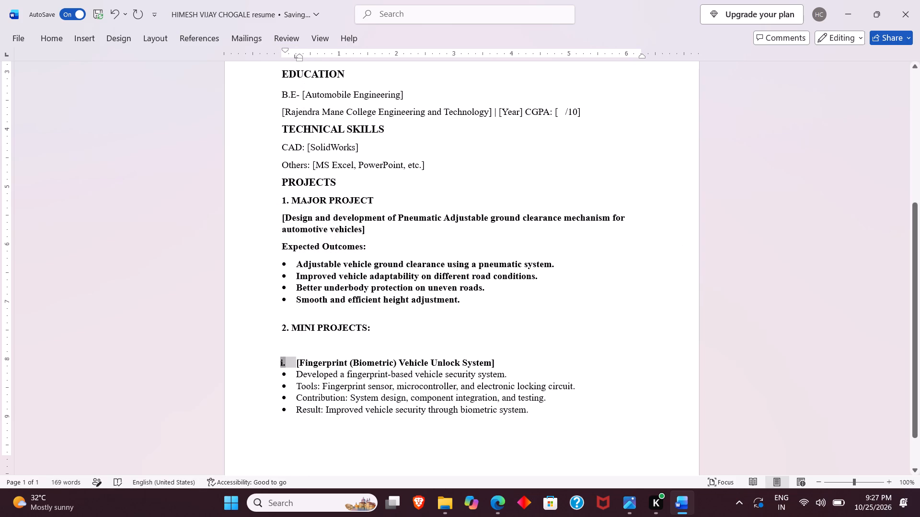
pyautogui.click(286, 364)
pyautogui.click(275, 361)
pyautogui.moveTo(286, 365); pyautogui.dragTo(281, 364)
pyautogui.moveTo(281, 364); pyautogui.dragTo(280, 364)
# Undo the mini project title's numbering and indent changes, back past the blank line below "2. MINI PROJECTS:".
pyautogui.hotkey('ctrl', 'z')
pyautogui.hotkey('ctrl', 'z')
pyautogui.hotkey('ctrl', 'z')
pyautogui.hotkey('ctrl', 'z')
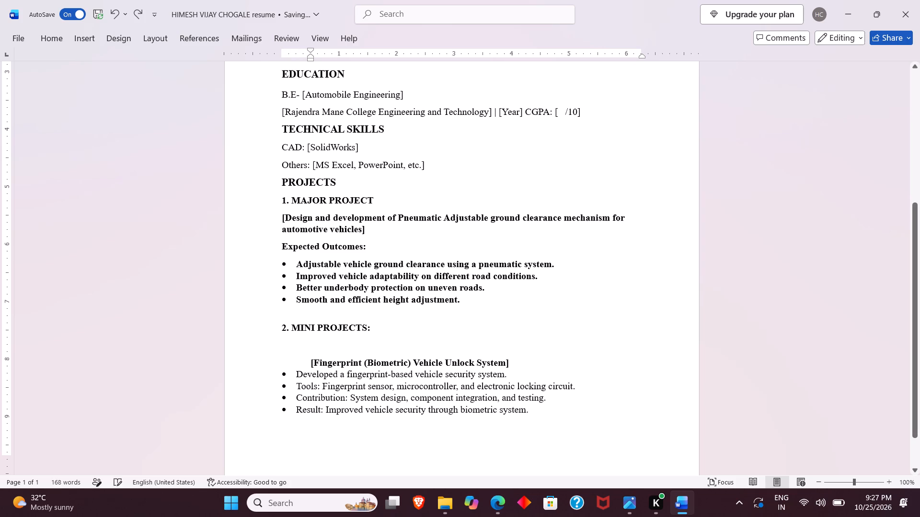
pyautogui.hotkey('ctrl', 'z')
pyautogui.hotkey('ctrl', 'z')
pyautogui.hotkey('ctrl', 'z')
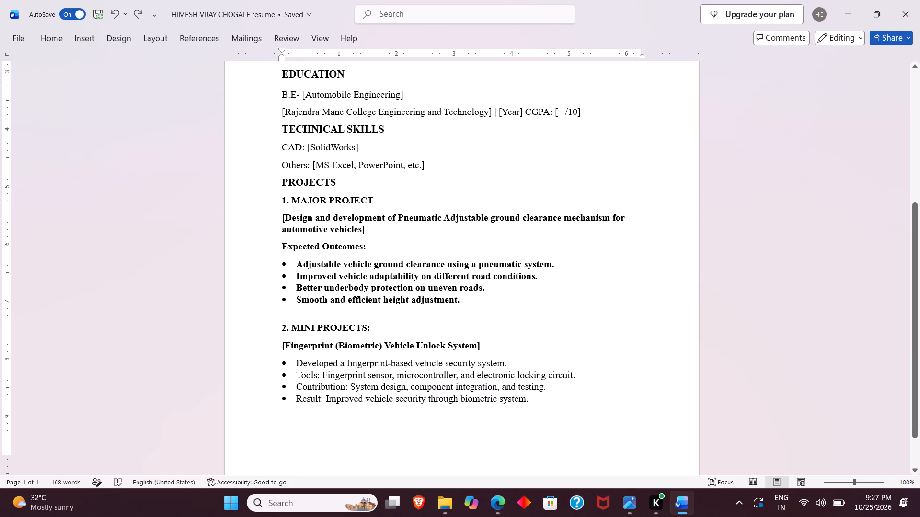
# Add a blank line below the "2. MINI PROJECTS:" label.
pyautogui.press('Return')
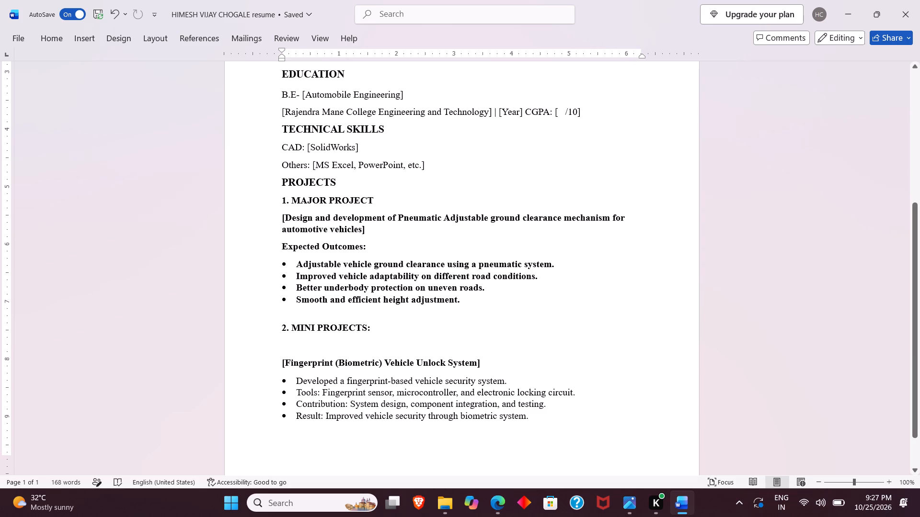
# In File Explorer, search for "SOL" and try to open the "final report a solar car" document.
pyautogui.click(450, 501)
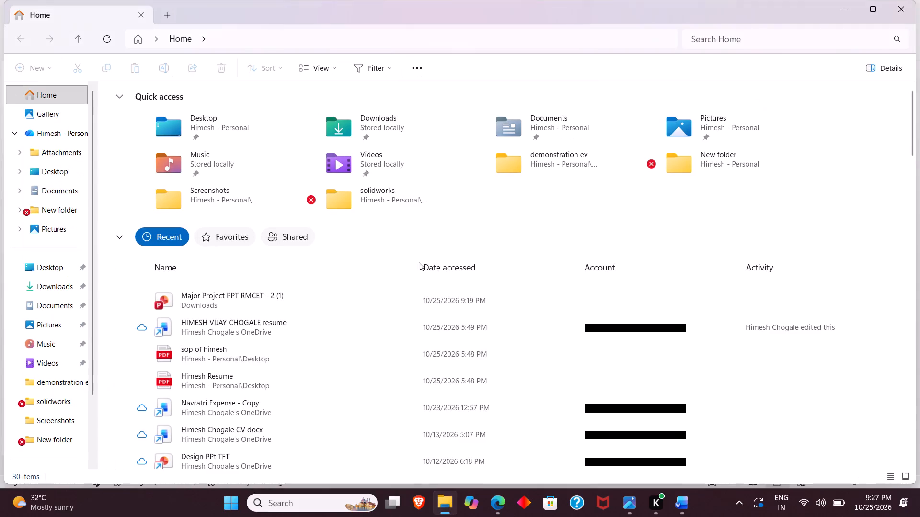
pyautogui.click(723, 38)
pyautogui.write('SOL')
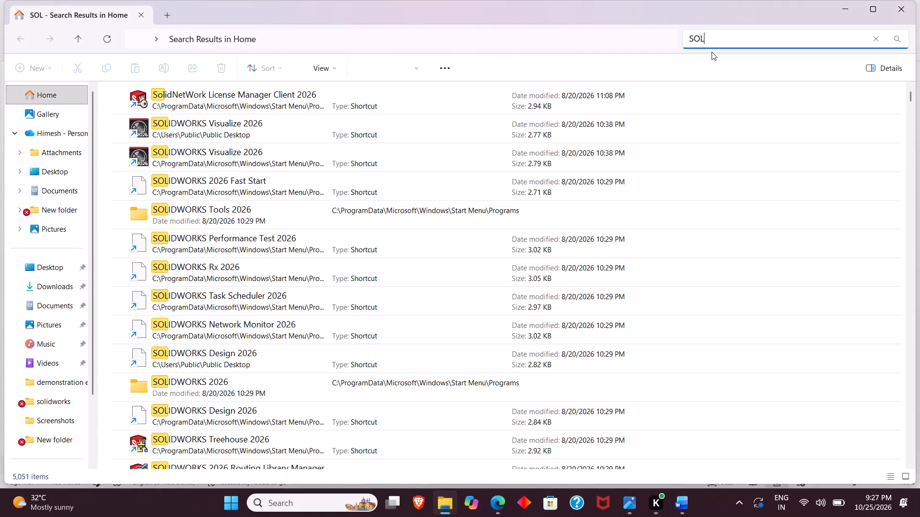
pyautogui.doubleClick(241, 132)
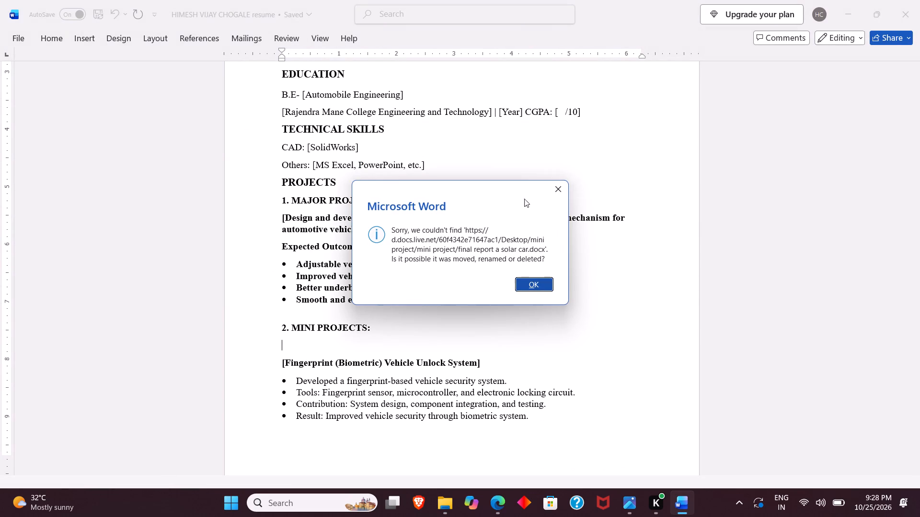
pyautogui.click(552, 191)
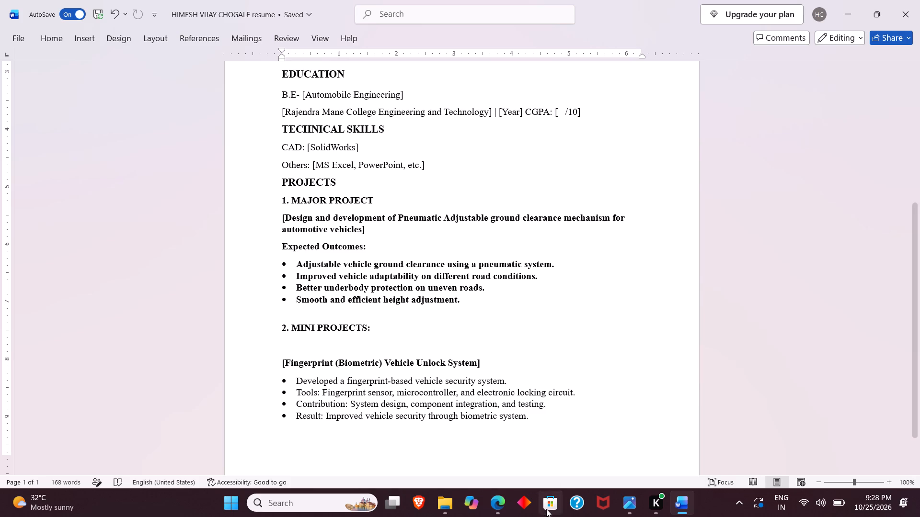
# Open the last "report a solar car" Word document from the File Explorer search results.
pyautogui.click(452, 513)
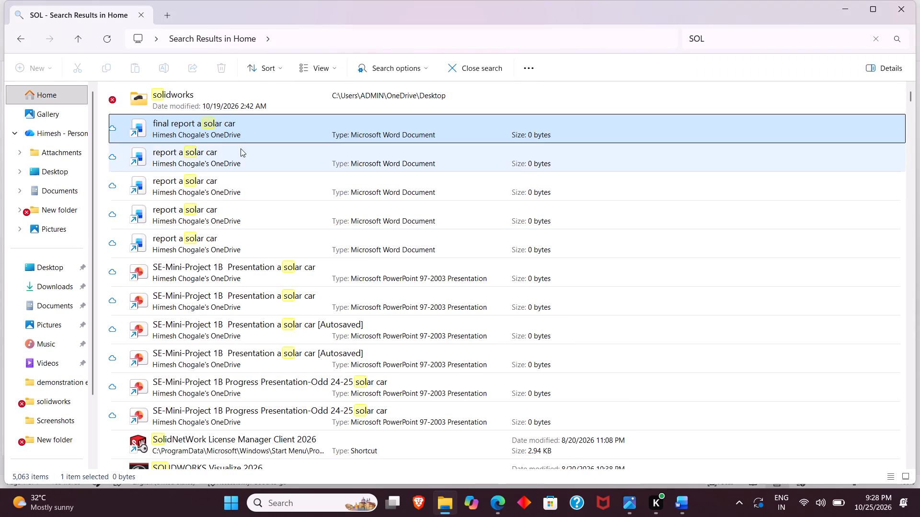
pyautogui.doubleClick(224, 240)
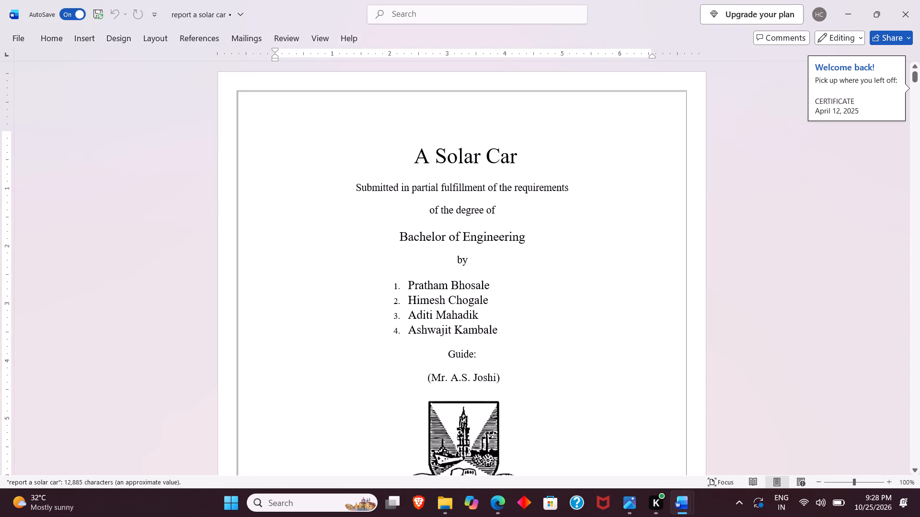
# Look through the solar car report from its title pages to the Construction section, and close it.
pyautogui.scroll(5, 472, 222)
pyautogui.scroll(-14, 472, 222)
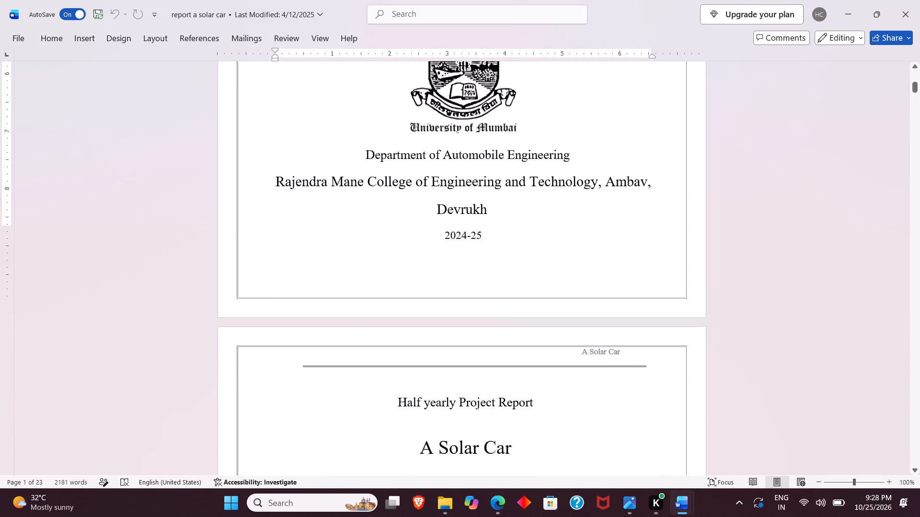
pyautogui.scroll(-3, 469, 225)
pyautogui.scroll(3, 469, 225)
pyautogui.scroll(-1, 469, 225)
pyautogui.scroll(4, 469, 225)
pyautogui.scroll(-1, 469, 225)
pyautogui.scroll(1, 469, 225)
pyautogui.scroll(-7, 469, 225)
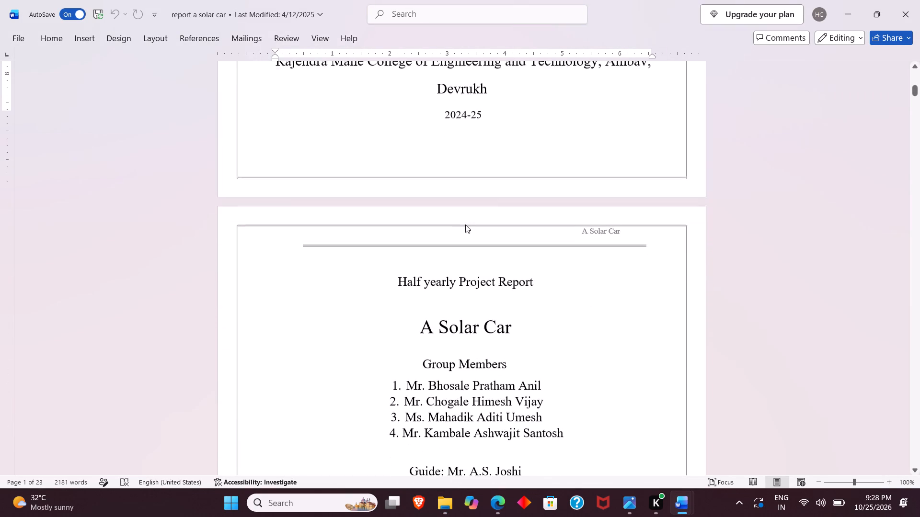
pyautogui.scroll(3, 465, 225)
pyautogui.scroll(-1, 465, 225)
pyautogui.scroll(7, 465, 225)
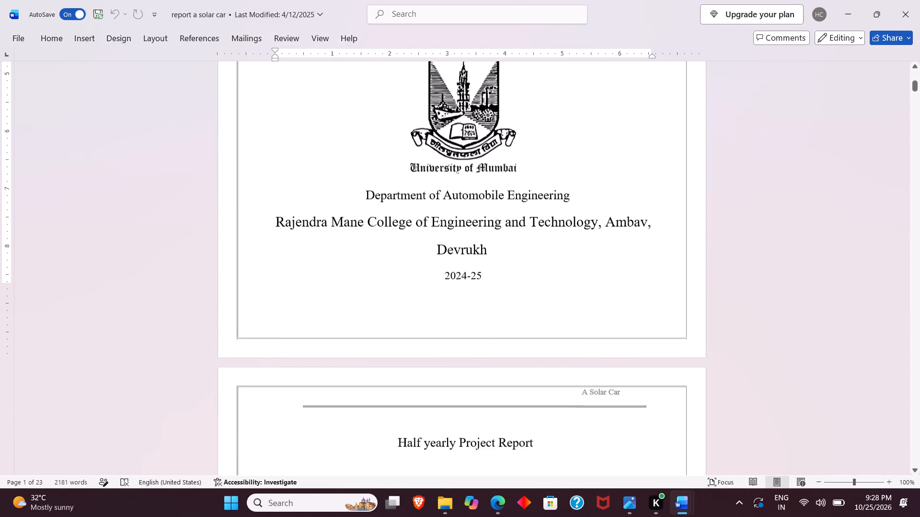
pyautogui.scroll(5, 464, 221)
pyautogui.scroll(-9, 454, 212)
pyautogui.scroll(1, 452, 213)
pyautogui.scroll(-3, 452, 213)
pyautogui.scroll(1, 476, 208)
pyautogui.scroll(-1, 478, 211)
pyautogui.scroll(1, 482, 214)
pyautogui.scroll(-1, 514, 220)
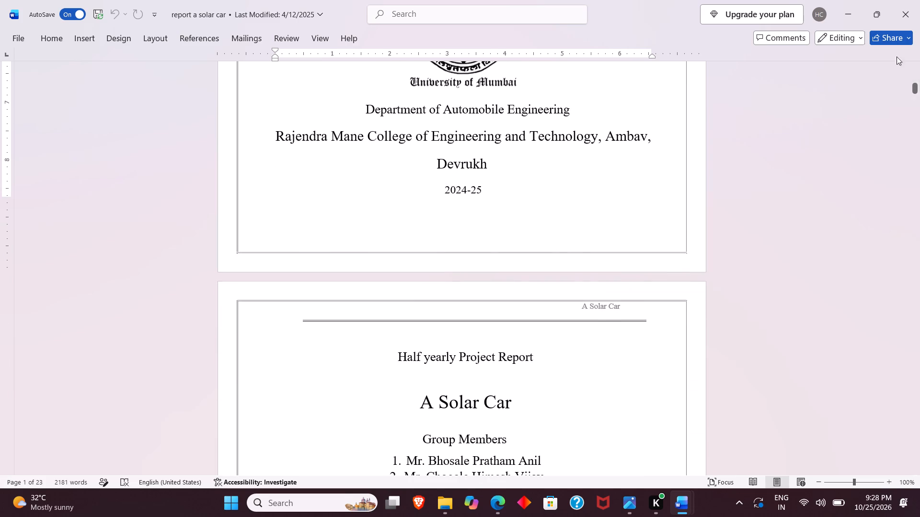
pyautogui.moveTo(911, 88); pyautogui.dragTo(913, 177)
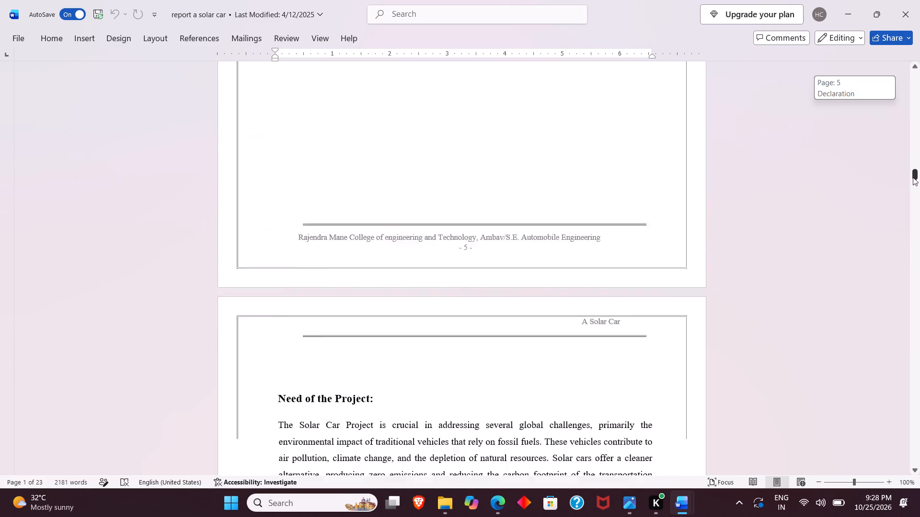
pyautogui.moveTo(913, 177); pyautogui.dragTo(915, 261)
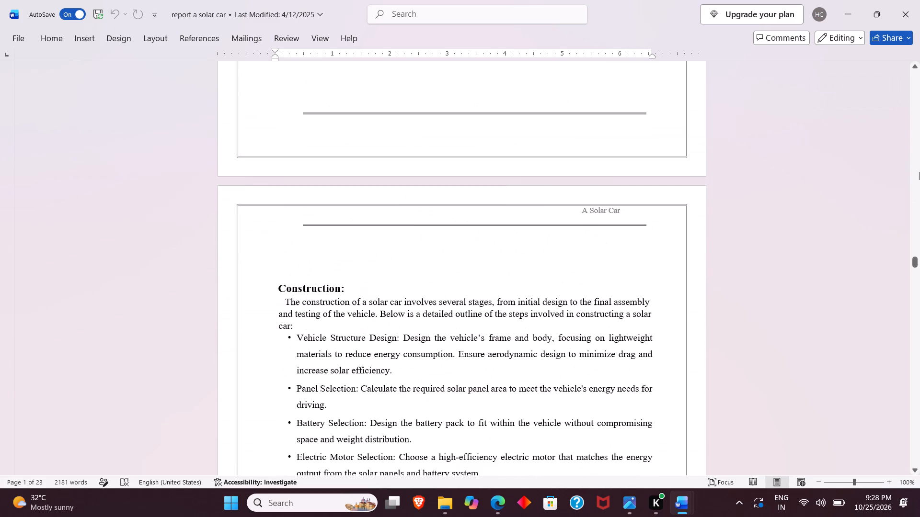
pyautogui.click(898, 14)
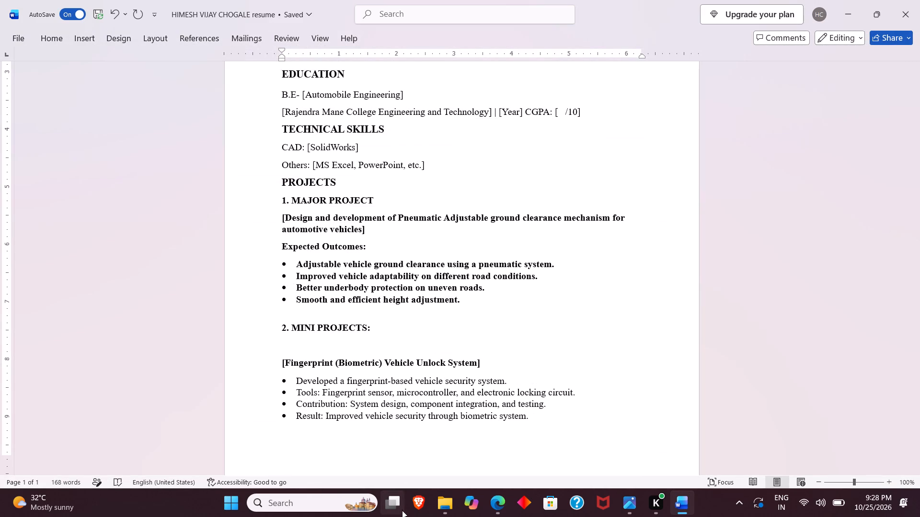
# Return to the "SOL" search results in File Explorer to look for another solar car file.
pyautogui.click(440, 511)
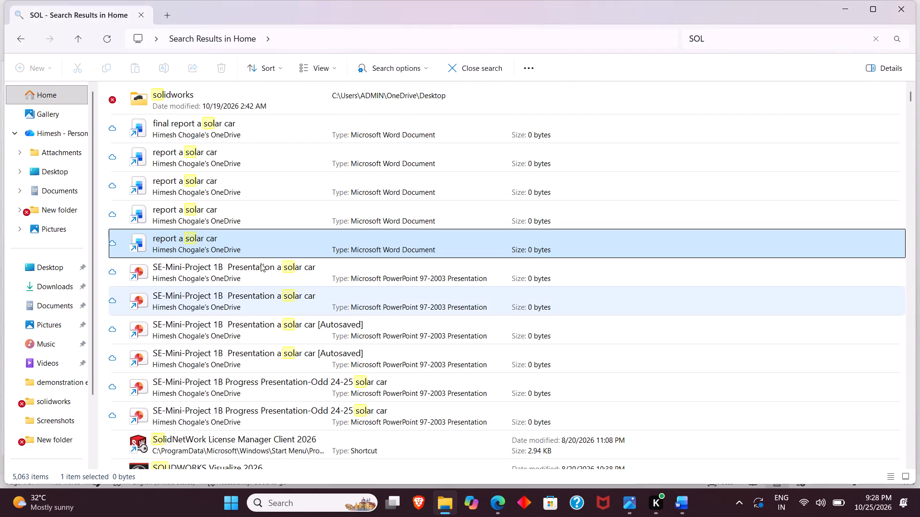
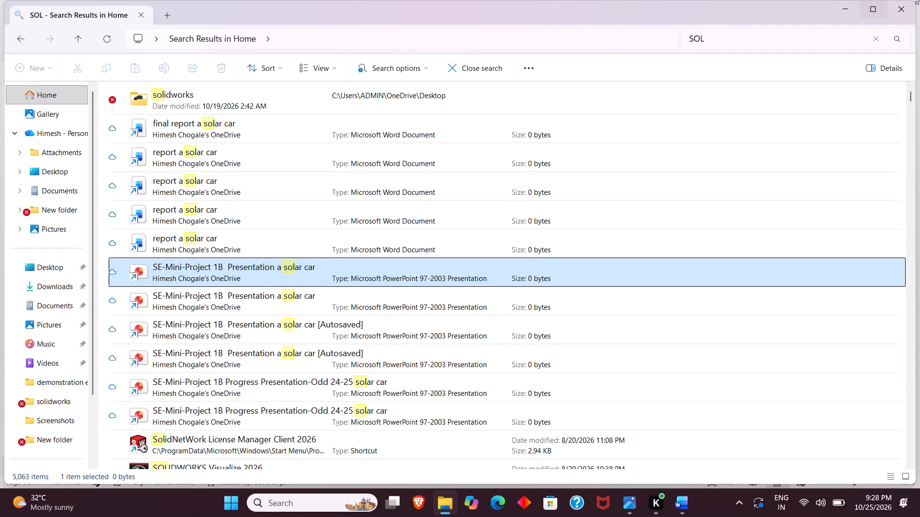
# Close the "SOL" search results and switch back to the resume in Word.
pyautogui.click(906, 5)
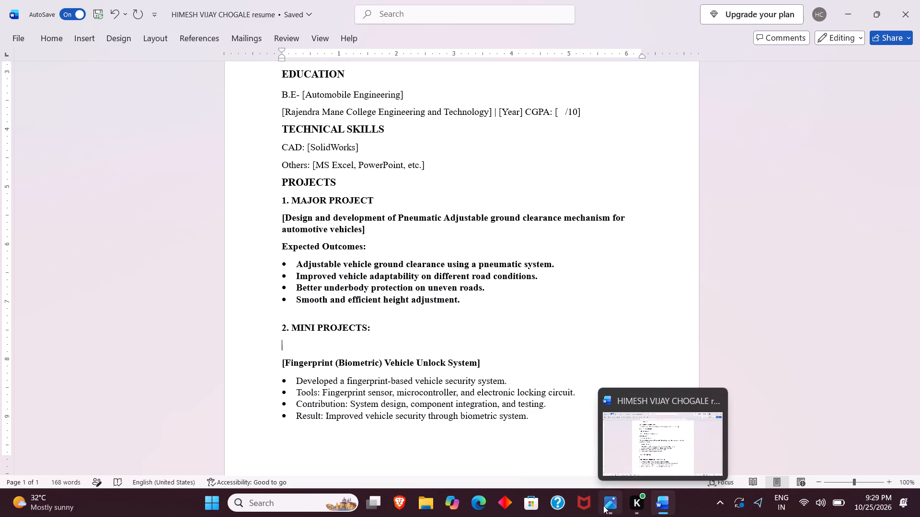
pyautogui.click(657, 396)
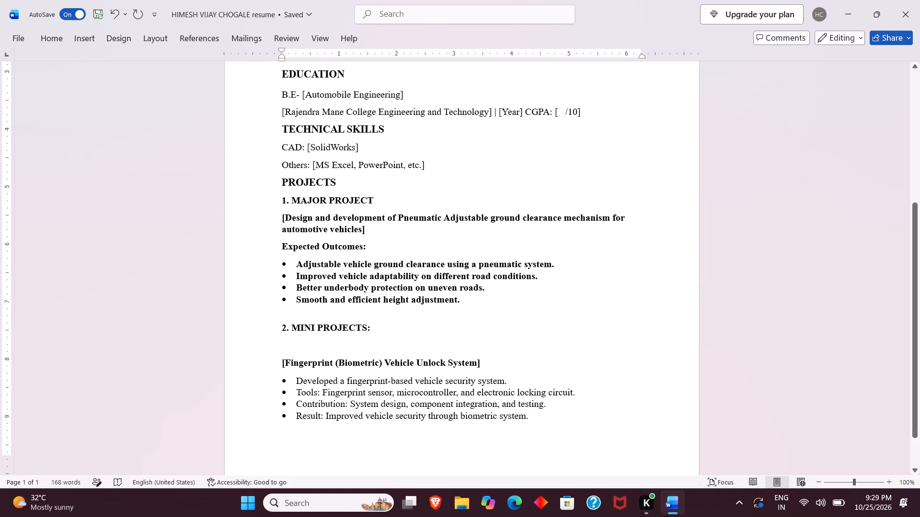
# Replace one character of the email address in the resume's header contact line with "@".
pyautogui.scroll(3, 470, 257)
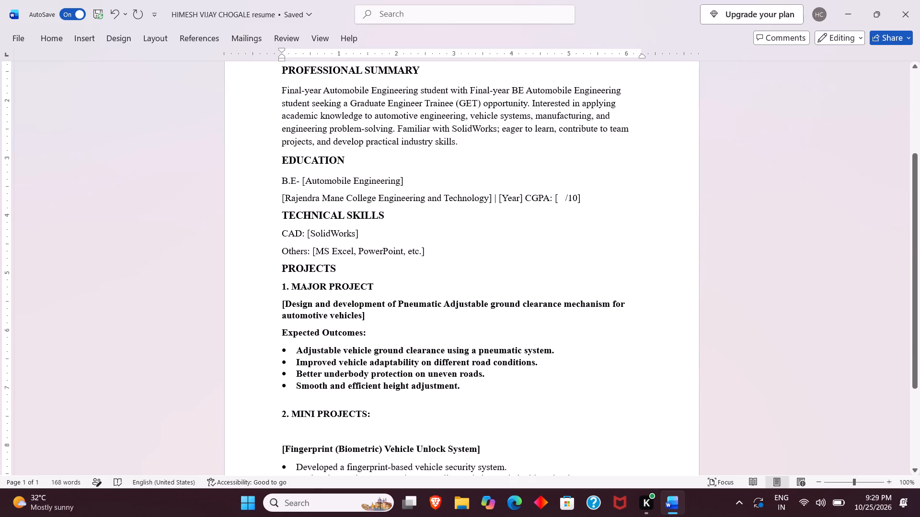
pyautogui.scroll(3, 463, 255)
pyautogui.scroll(-1, 463, 255)
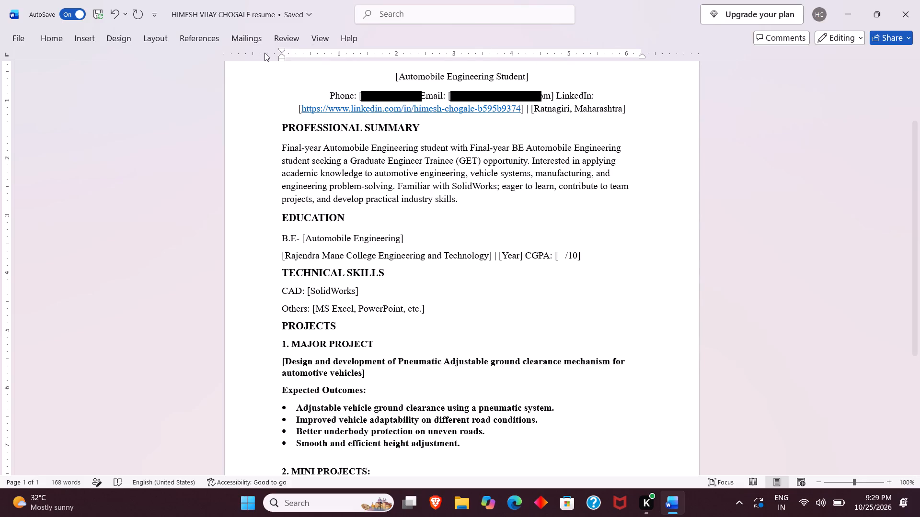
pyautogui.click(533, 93)
pyautogui.press('BackSpace')
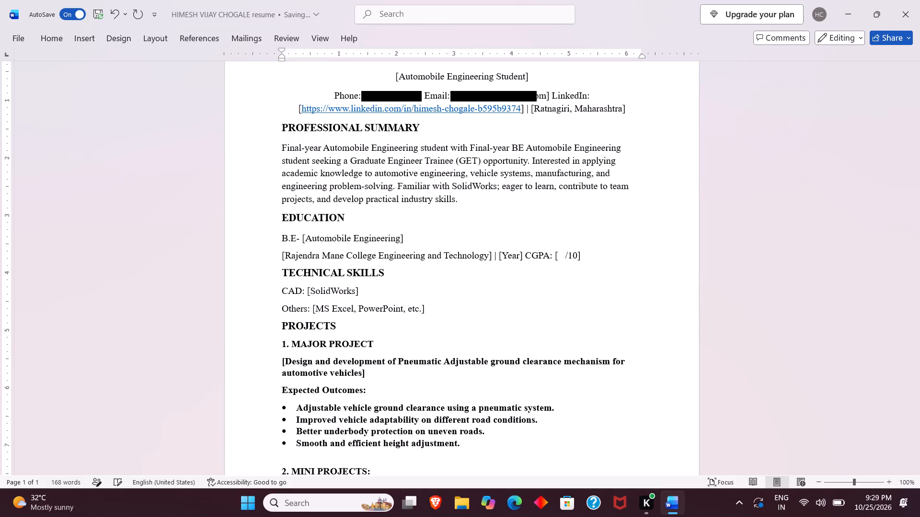
pyautogui.hotkey('shift', '@')
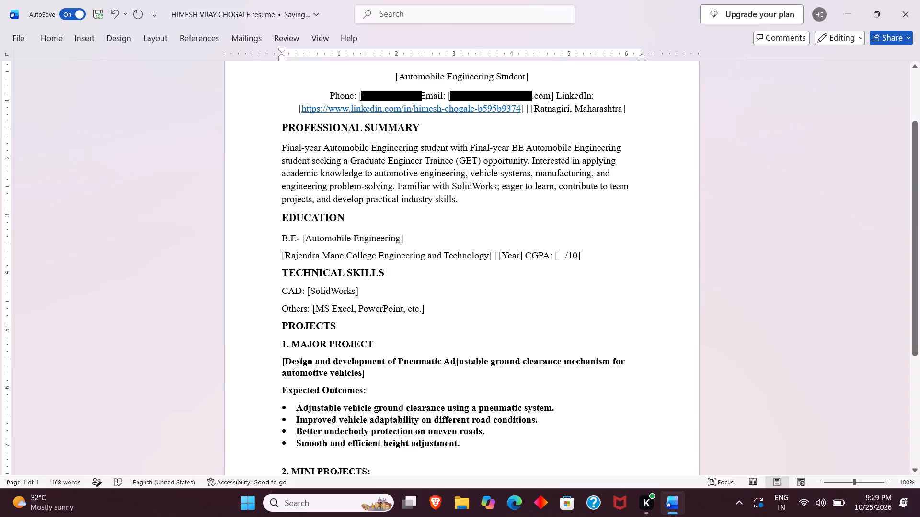
# Turn the email address in the resume's contact line into a hyperlink, keeping the suggested link address.
pyautogui.moveTo(550, 96); pyautogui.dragTo(482, 97)
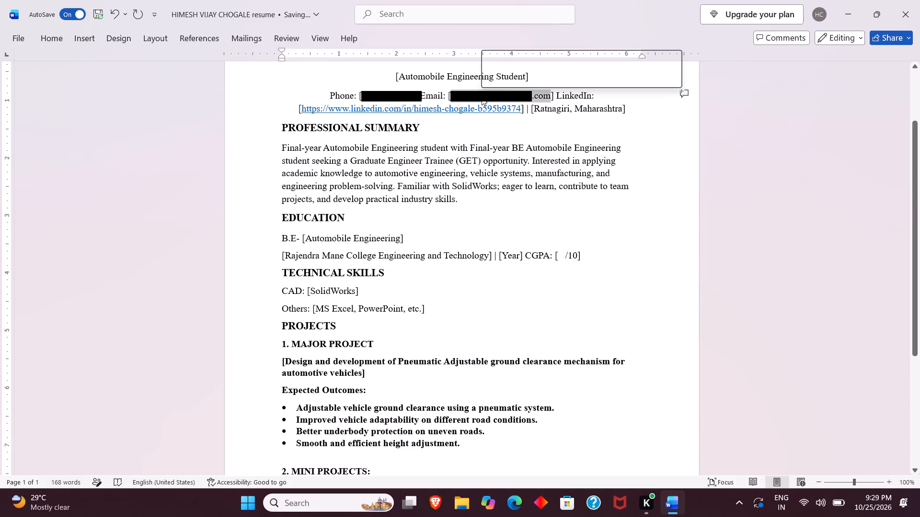
pyautogui.rightClick(517, 93)
pyautogui.click(590, 321)
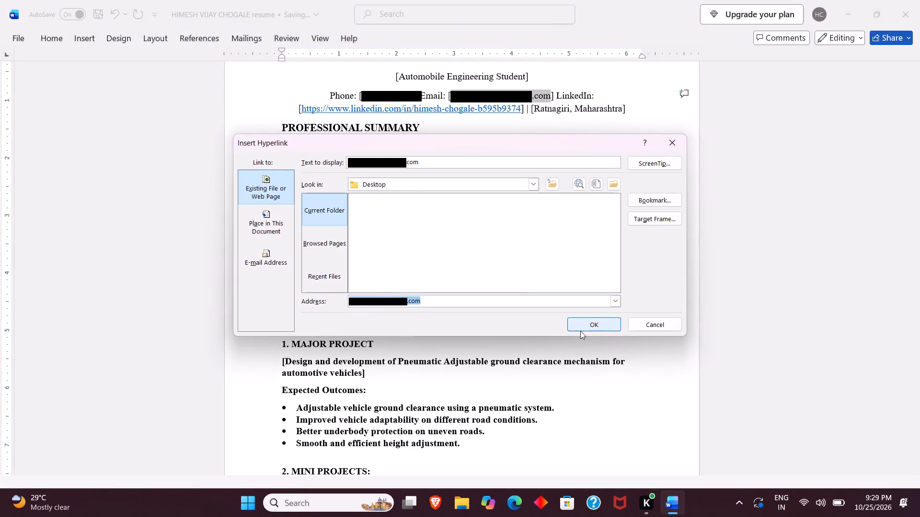
pyautogui.click(600, 323)
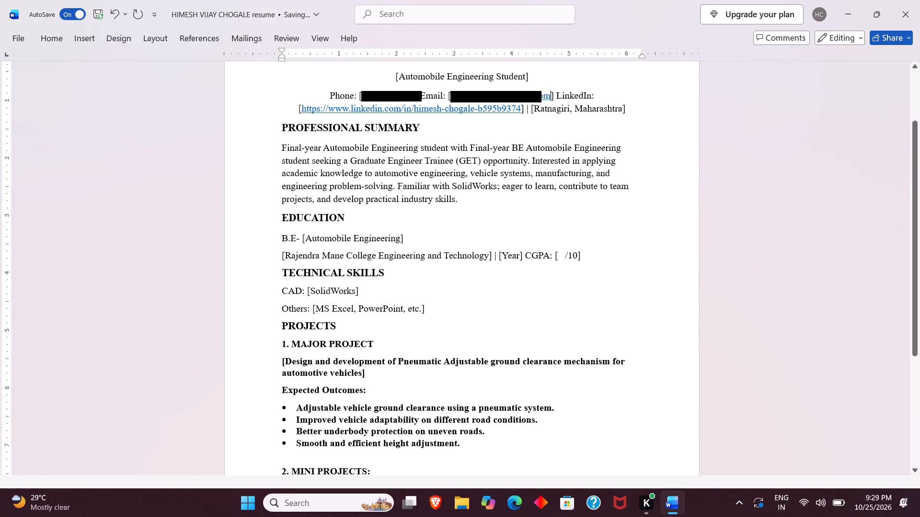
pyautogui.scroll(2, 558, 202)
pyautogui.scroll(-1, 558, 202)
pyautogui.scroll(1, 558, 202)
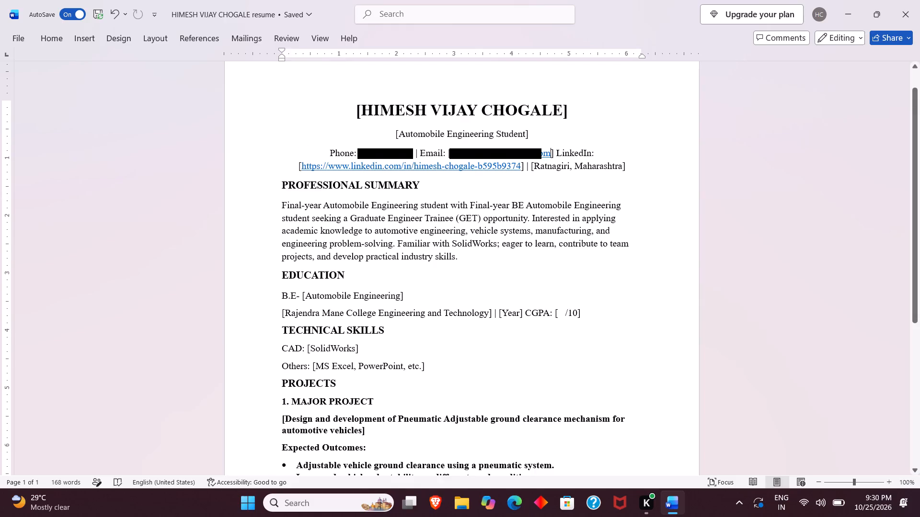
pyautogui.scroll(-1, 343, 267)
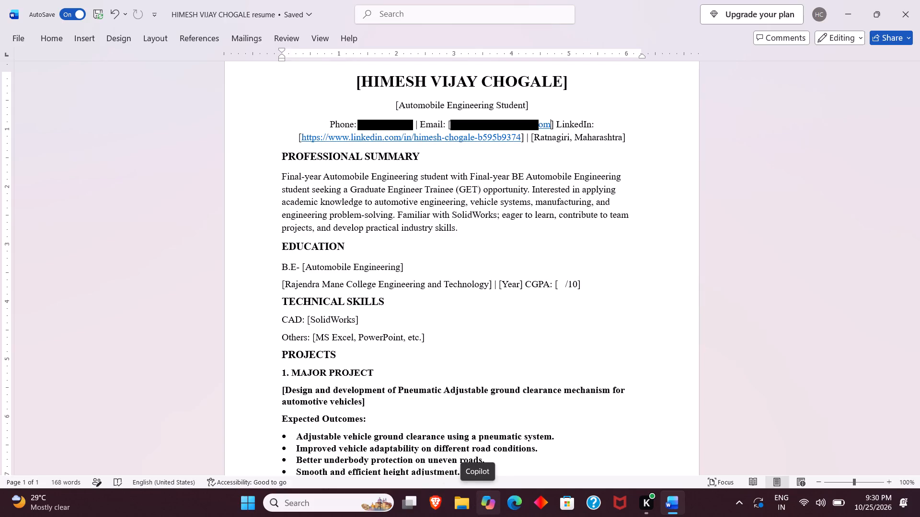
# Open File Explorer and search Home for "PRO".
pyautogui.click(461, 505)
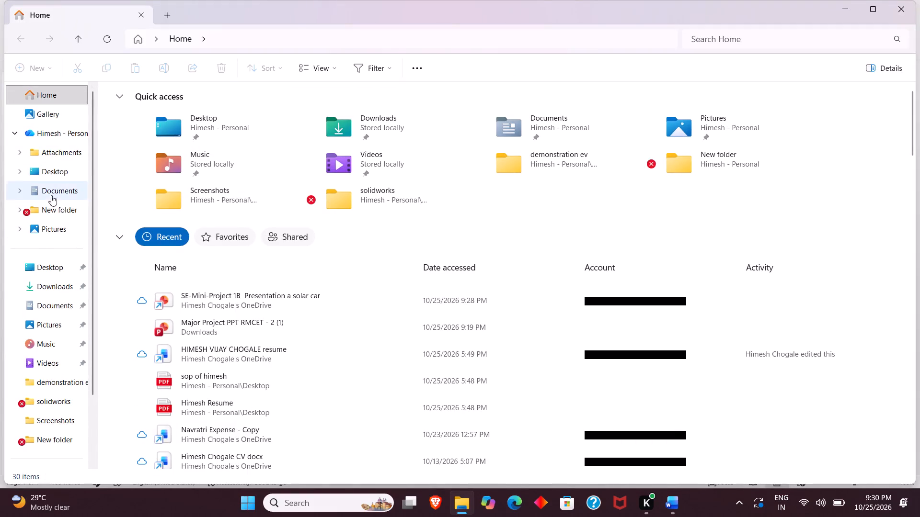
pyautogui.scroll(-1, 55, 359)
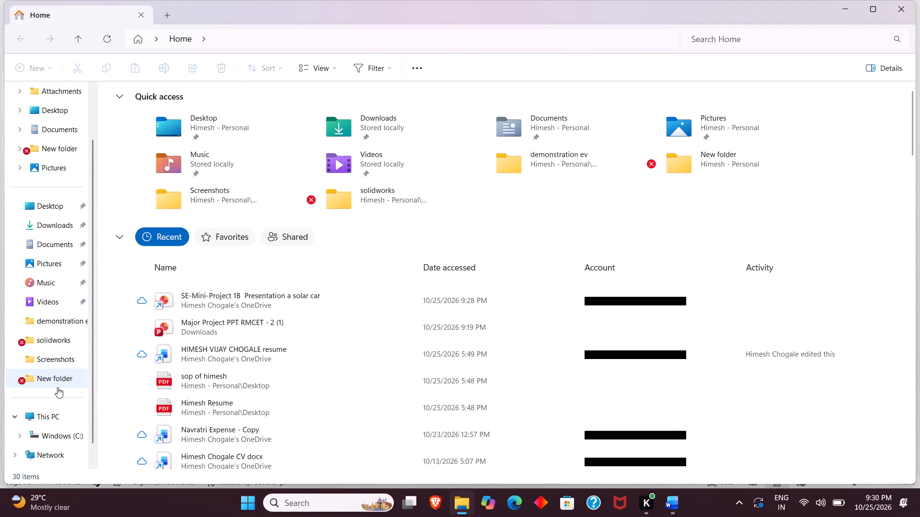
pyautogui.scroll(-2, 57, 387)
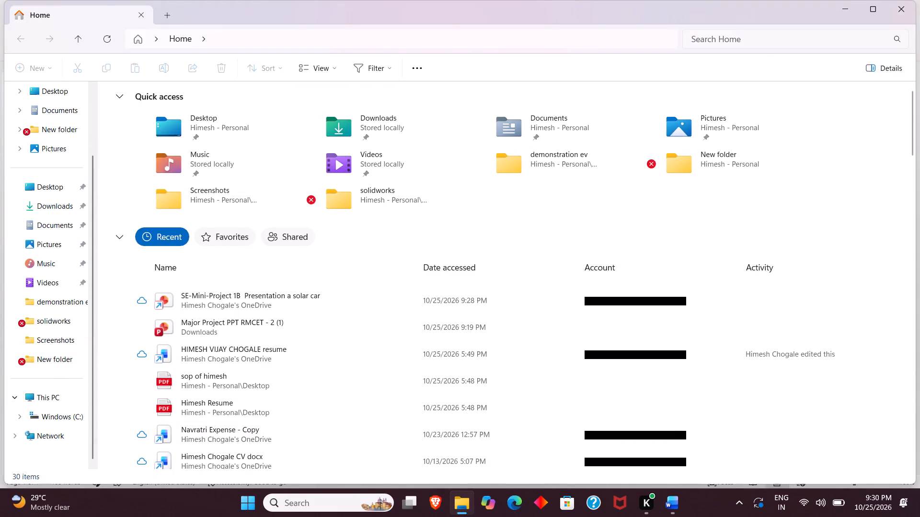
pyautogui.click(759, 43)
pyautogui.press('[')
pyautogui.press('p')
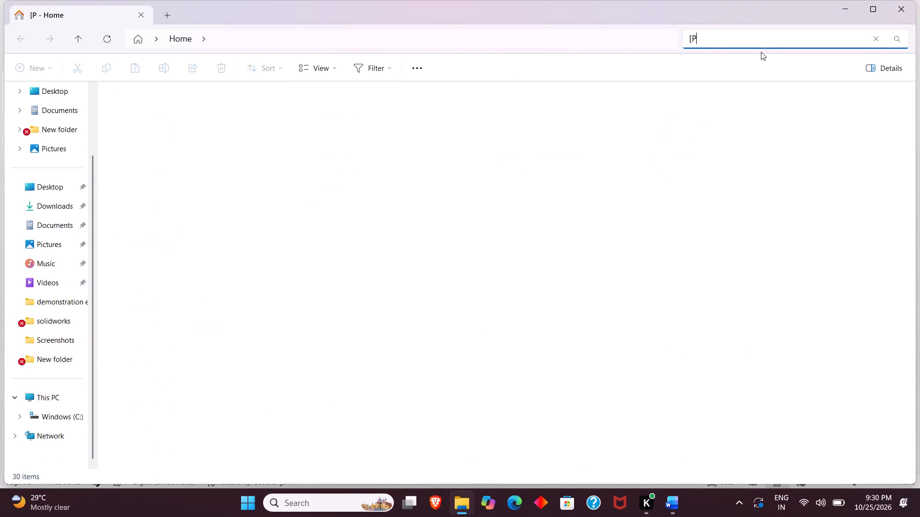
pyautogui.press('BackSpace')
pyautogui.press('BackSpace')
pyautogui.press('p')
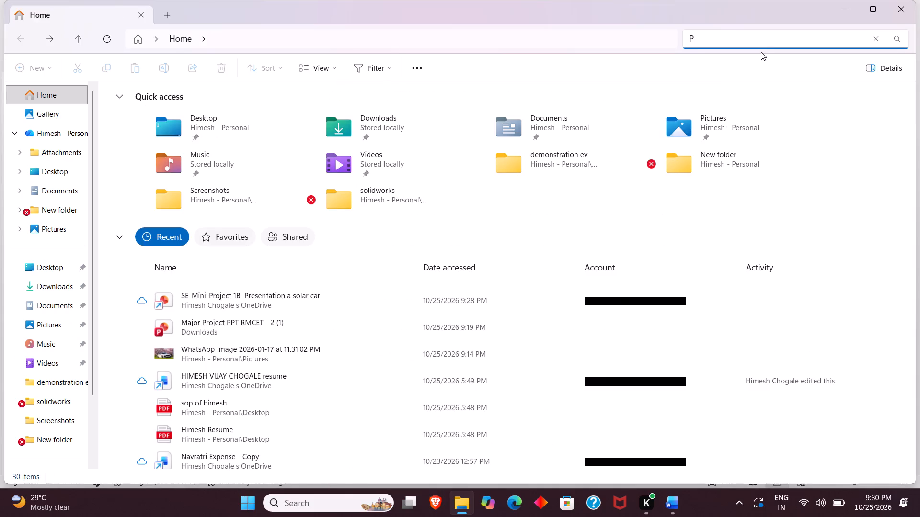
pyautogui.press('r')
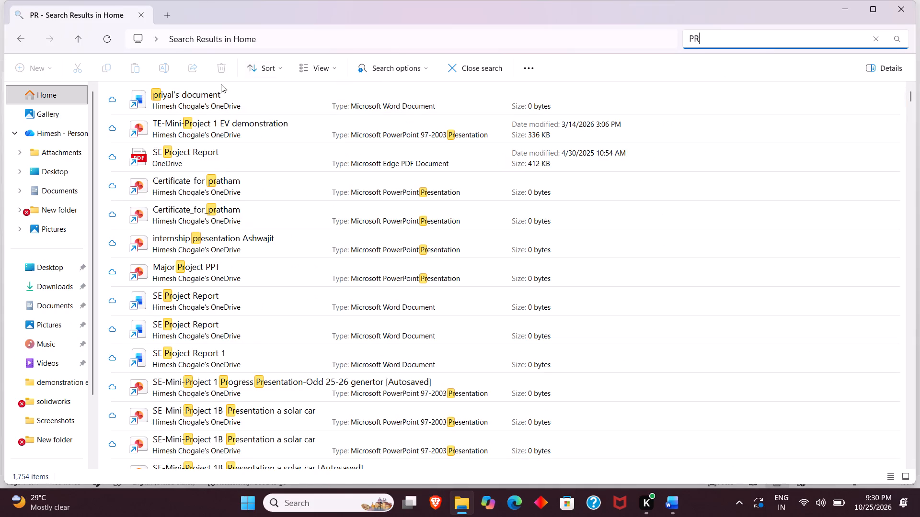
pyautogui.press('o')
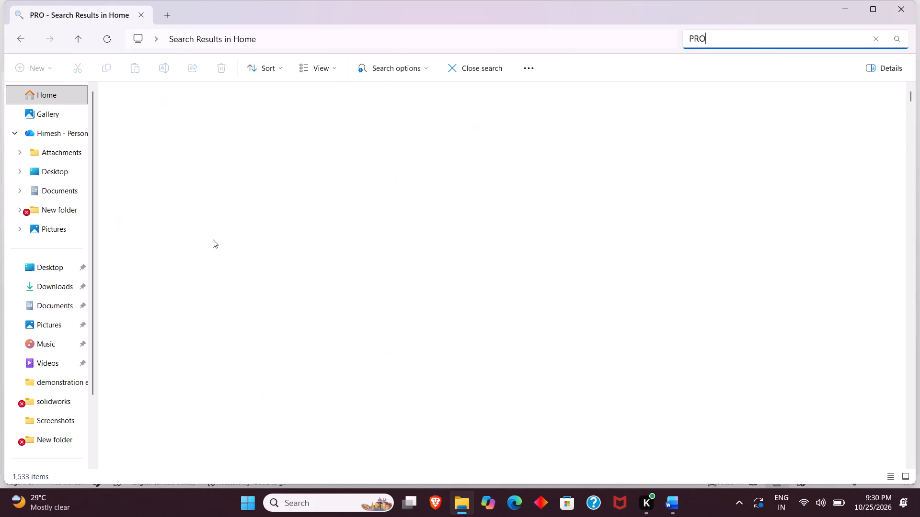
# Check the contents of the "pro" folder from the search results, and go back to the results.
pyautogui.scroll(-2, 198, 247)
pyautogui.scroll(2, 189, 191)
pyautogui.scroll(-1, 194, 196)
pyautogui.scroll(1, 195, 196)
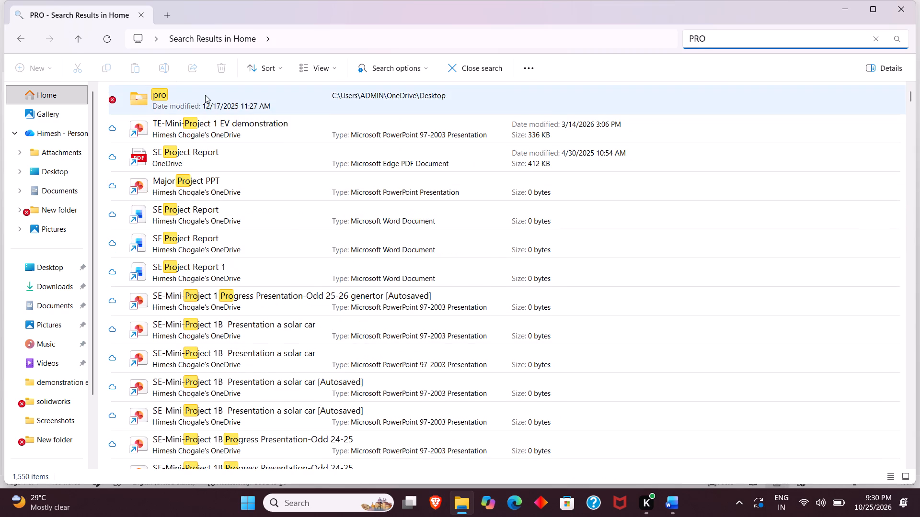
pyautogui.doubleClick(205, 95)
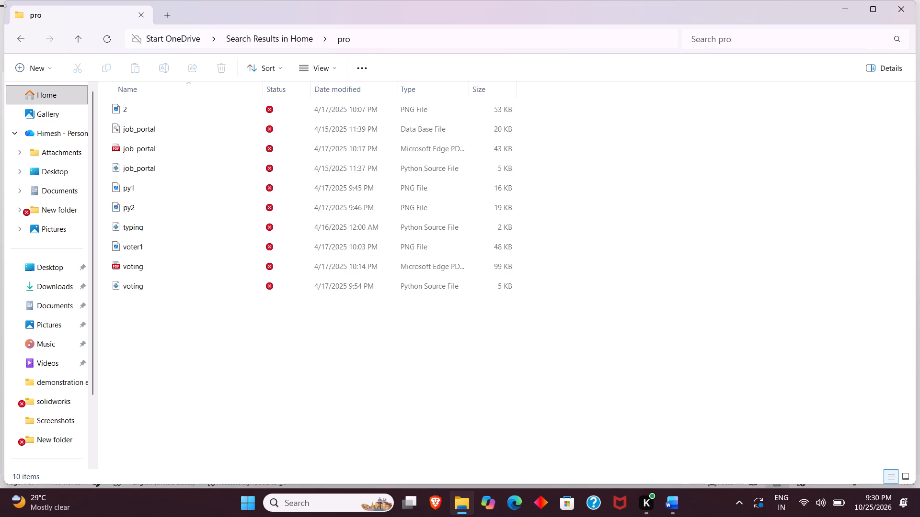
pyautogui.click(24, 41)
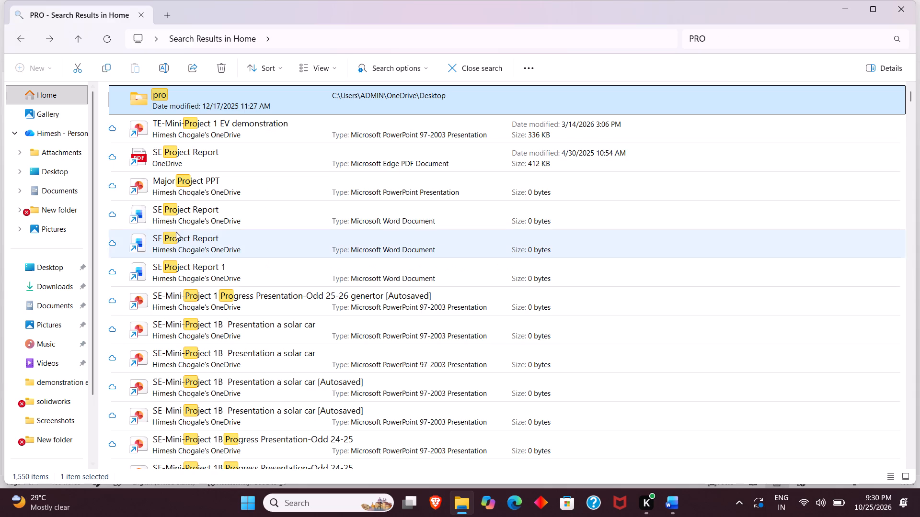
# Find the Desktop "mini project" folder in the "PRO" results and open the "mini project" subfolder inside it.
pyautogui.scroll(-4, 224, 204)
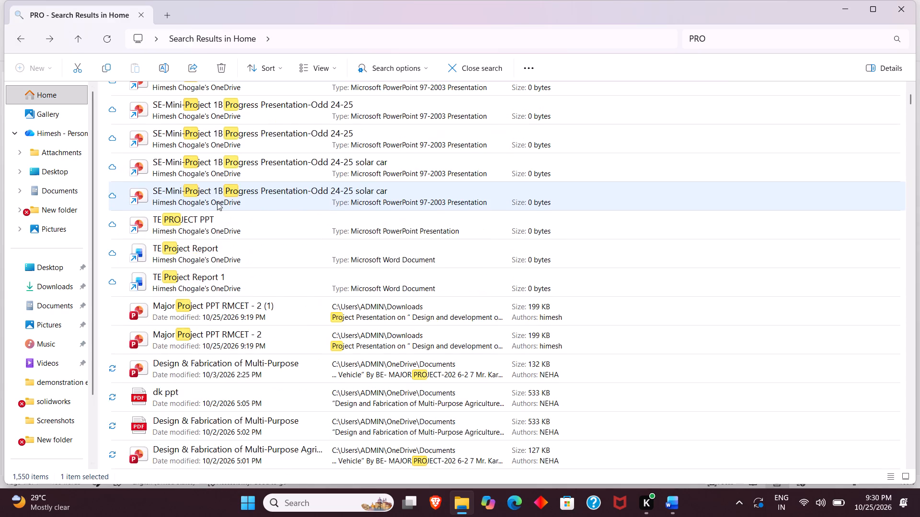
pyautogui.scroll(-2, 209, 192)
pyautogui.scroll(1, 209, 193)
pyautogui.scroll(-10, 209, 193)
pyautogui.scroll(1, 199, 169)
pyautogui.scroll(-3, 198, 175)
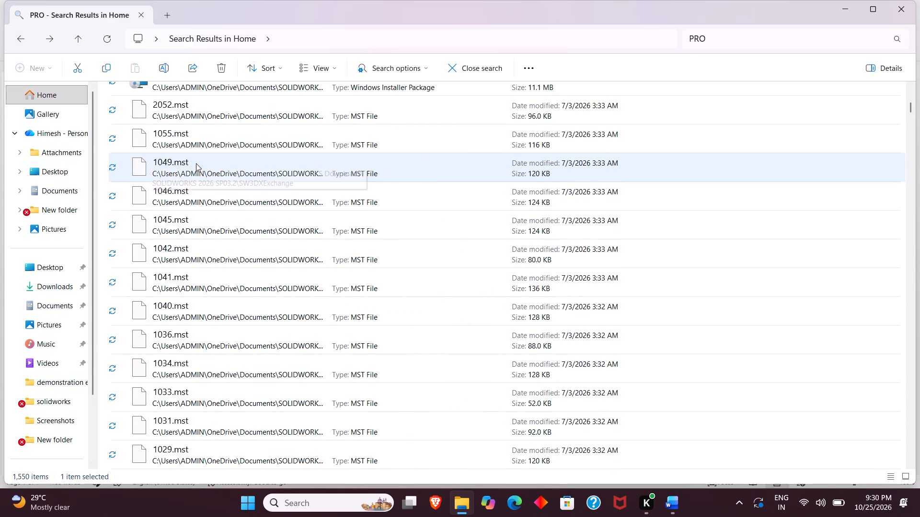
pyautogui.scroll(-19, 196, 163)
pyautogui.scroll(-2, 186, 160)
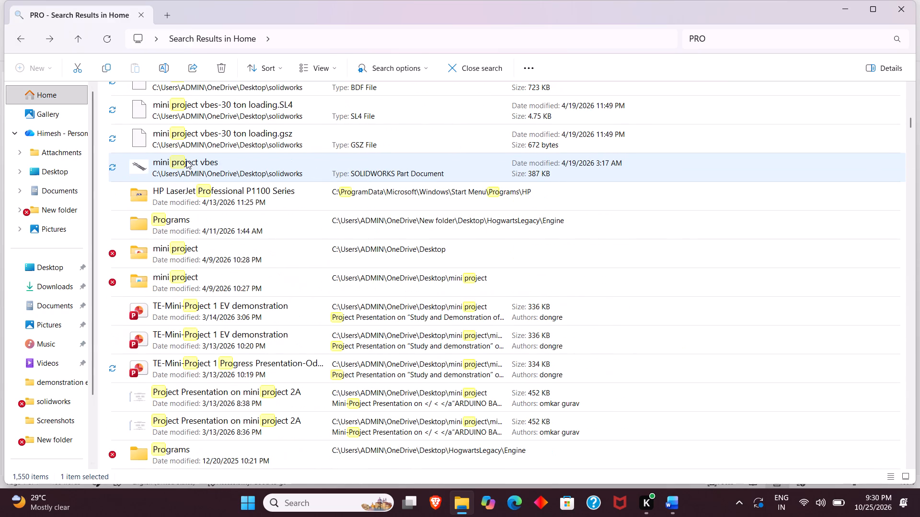
pyautogui.doubleClick(217, 258)
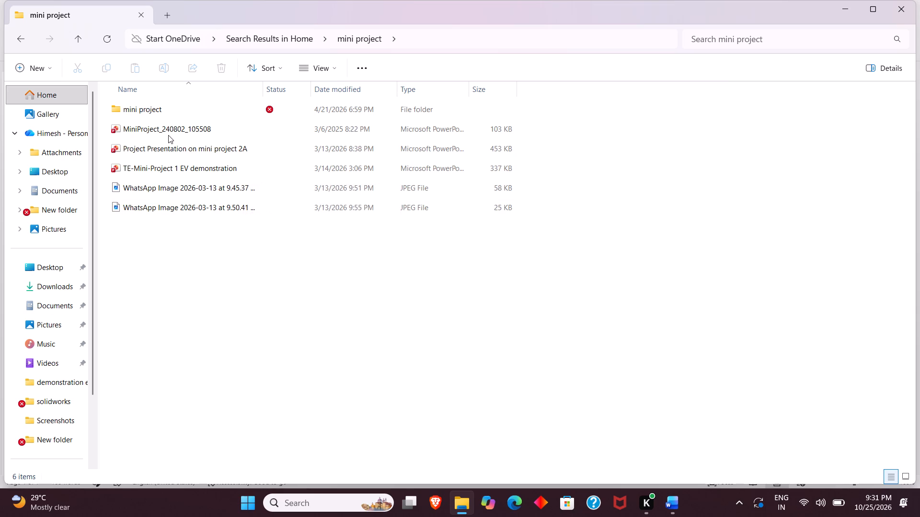
pyautogui.doubleClick(176, 110)
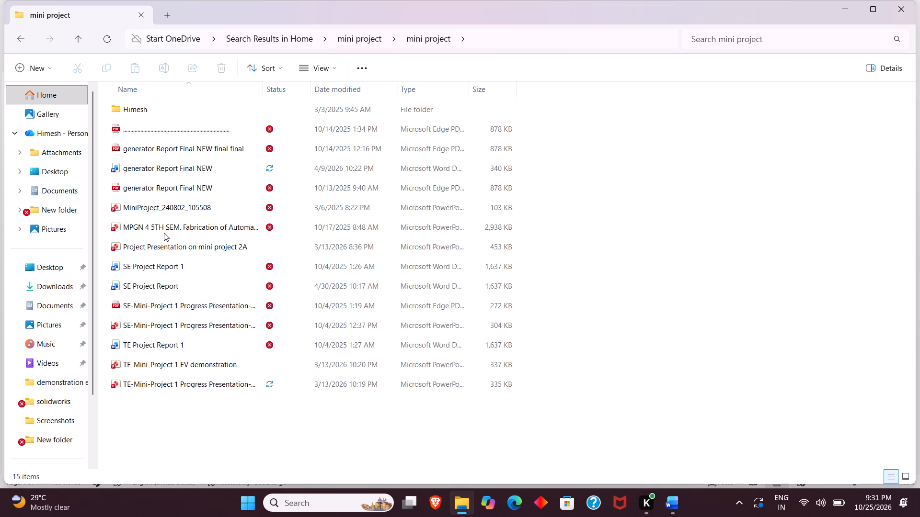
# Open the "SE Project Report 1" document to check its topic, close it, and return to the mini project folder.
pyautogui.doubleClick(169, 267)
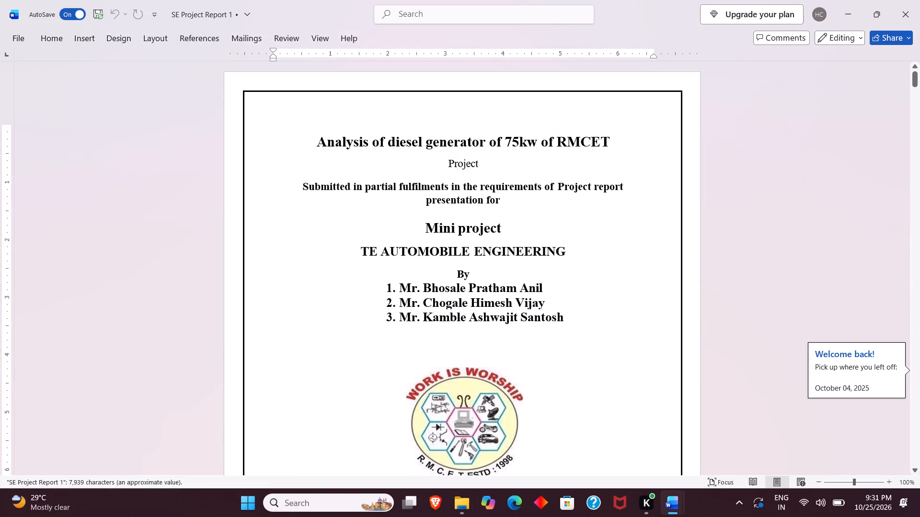
pyautogui.click(909, 7)
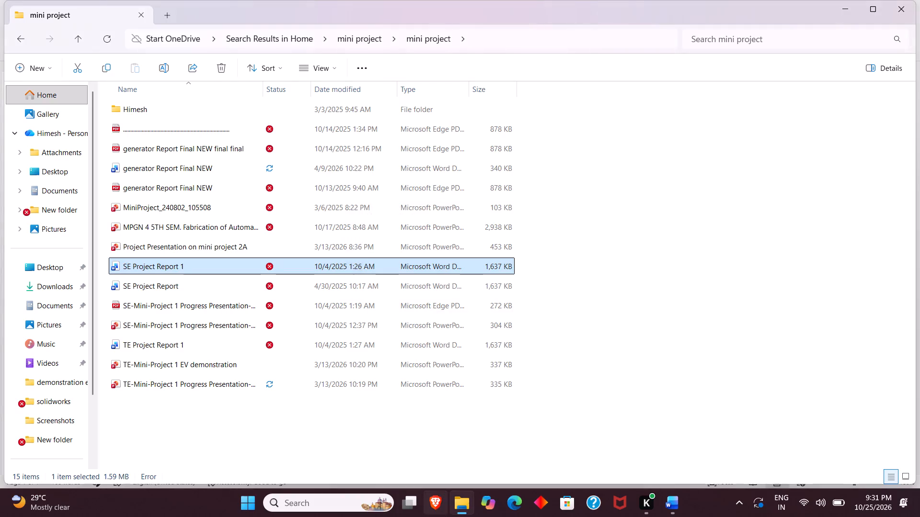
pyautogui.click(465, 505)
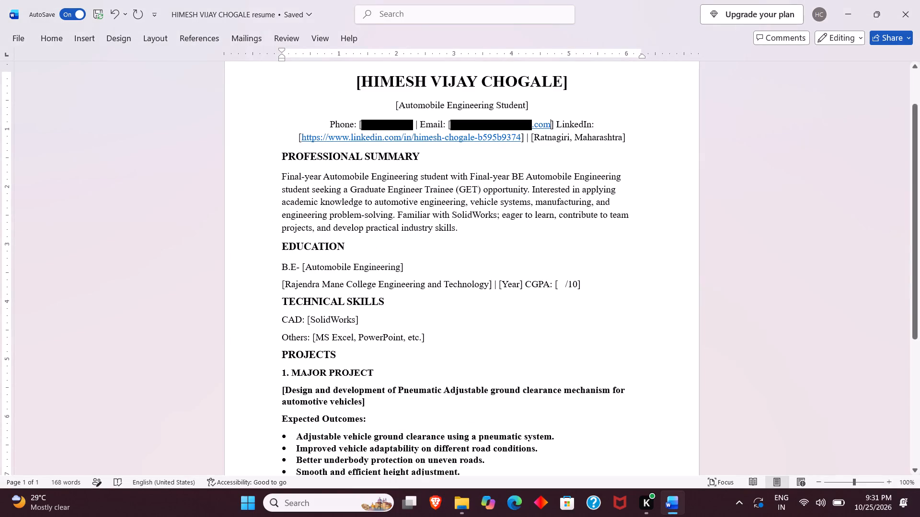
pyautogui.click(458, 510)
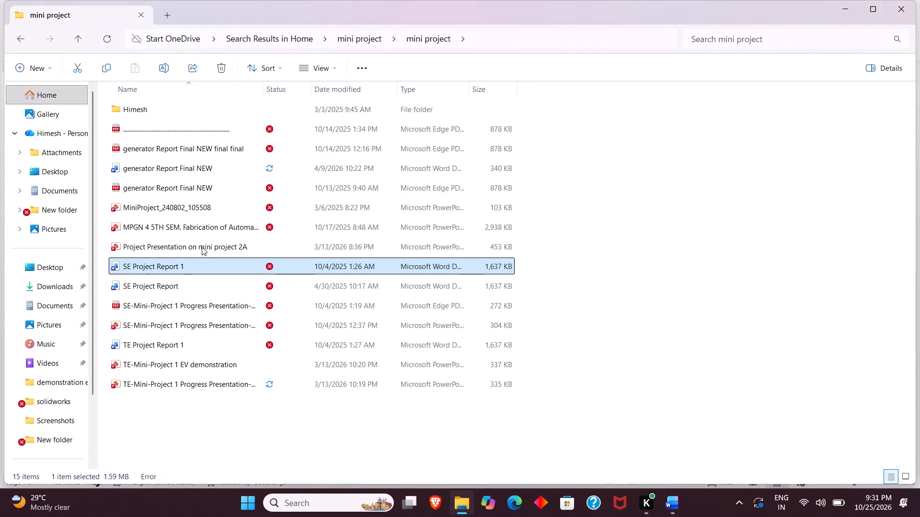
# Open the "MiniProject_240802_105508" presentation and look through its slides on the solar car model and fingerprint starter car.
pyautogui.doubleClick(175, 202)
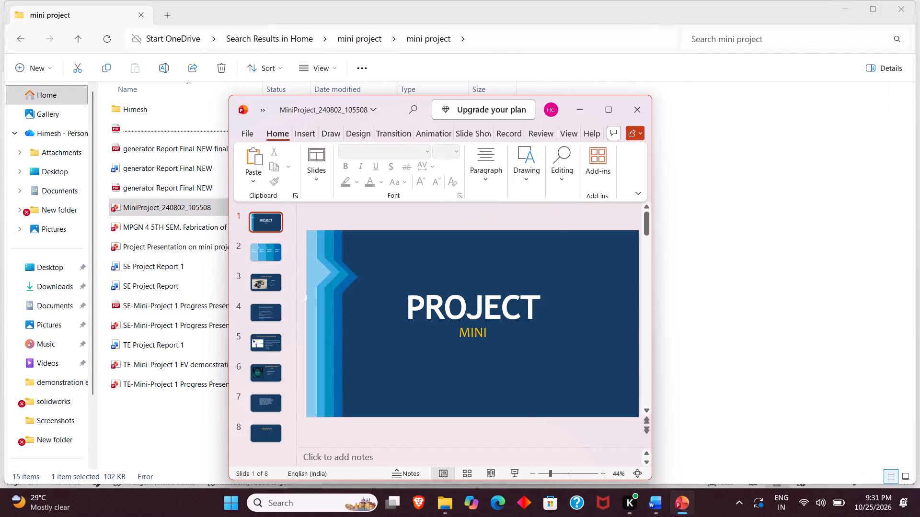
pyautogui.scroll(-6, 493, 309)
pyautogui.scroll(6, 466, 310)
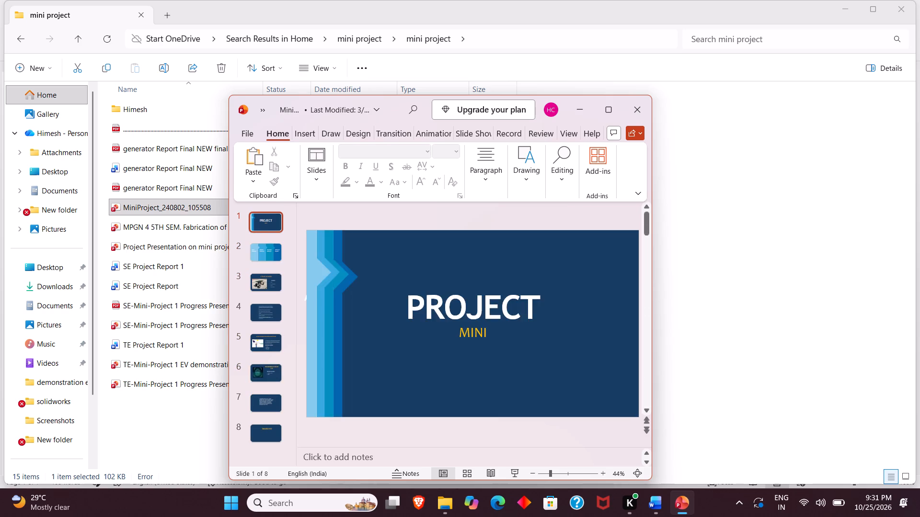
pyautogui.scroll(-2, 466, 310)
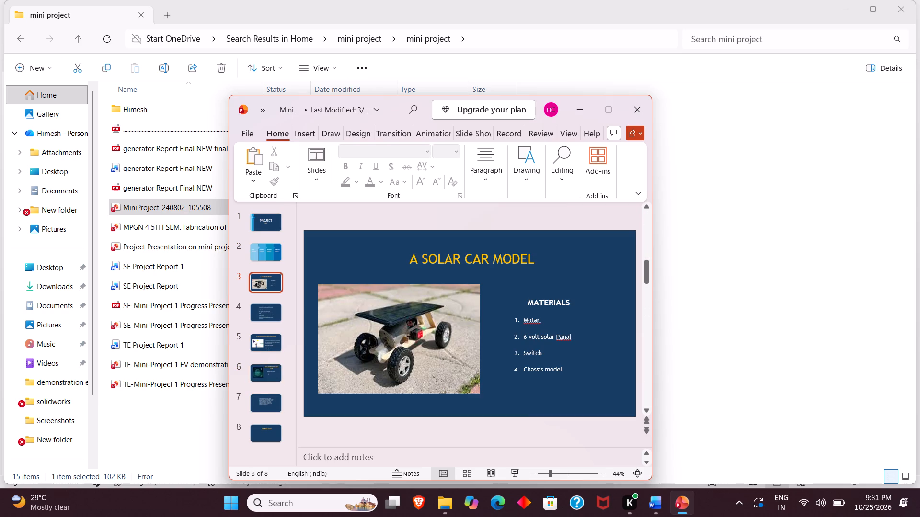
pyautogui.scroll(-2, 465, 313)
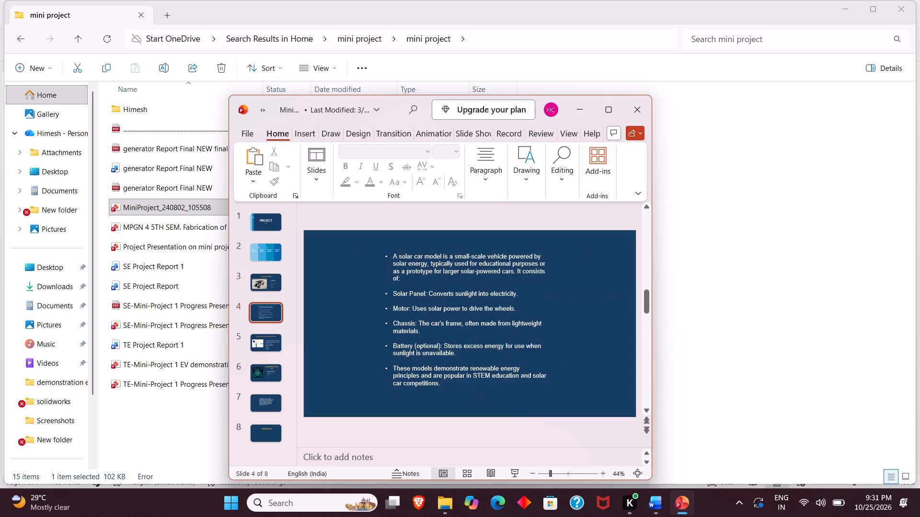
pyautogui.scroll(-7, 465, 313)
pyautogui.scroll(1, 465, 314)
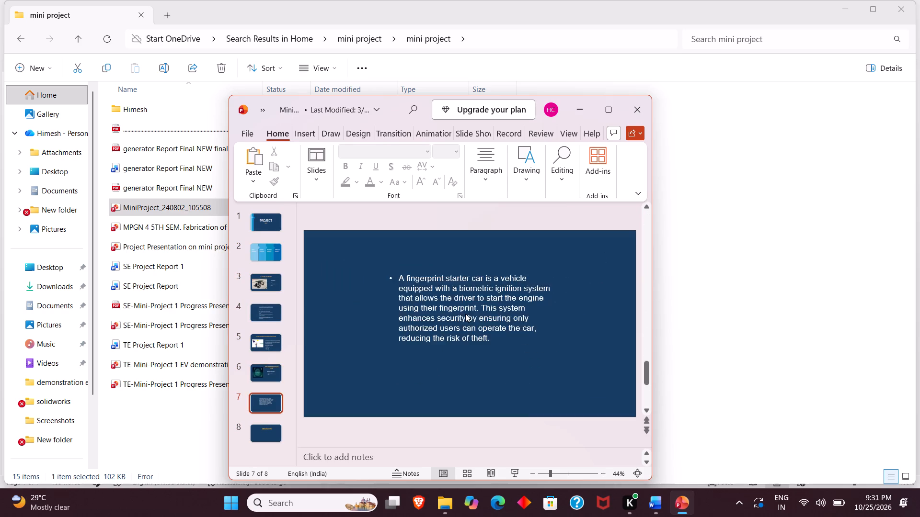
# Go back to the title slide of the mini project presentation and close the presentation.
pyautogui.scroll(7, 465, 314)
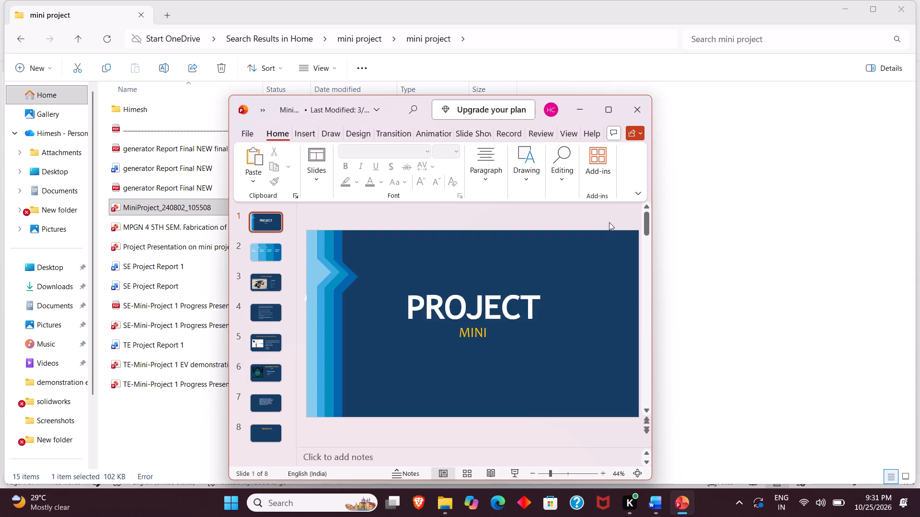
pyautogui.click(631, 109)
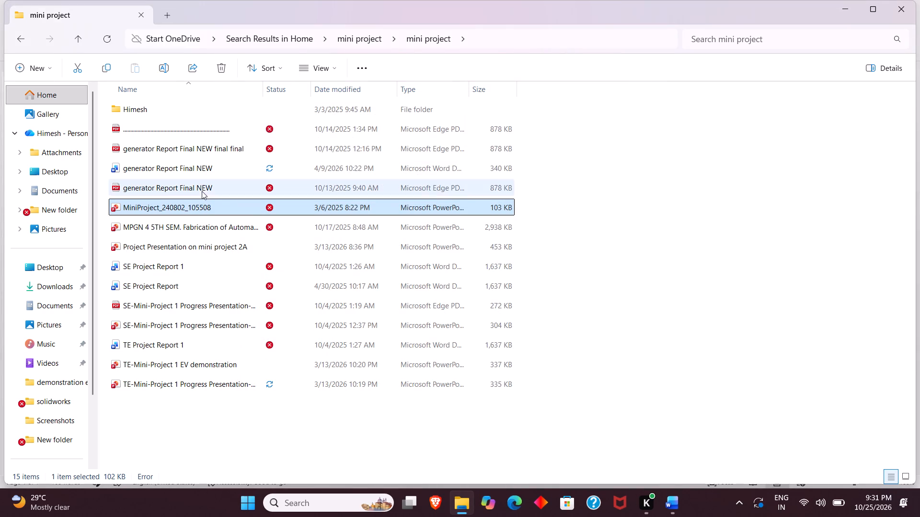
# Open the "generator Report Final NEW" Word document to check its title, close it, and return to the mini project folder.
pyautogui.doubleClick(201, 167)
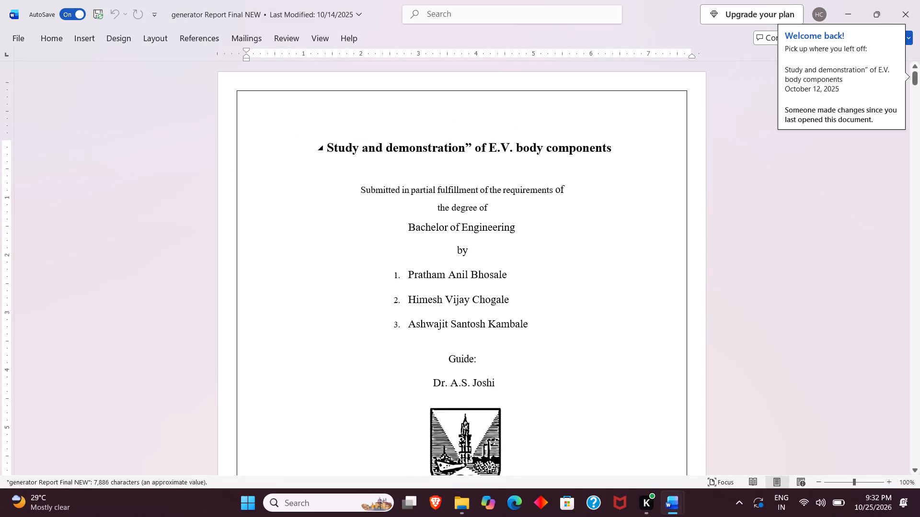
pyautogui.click(908, 13)
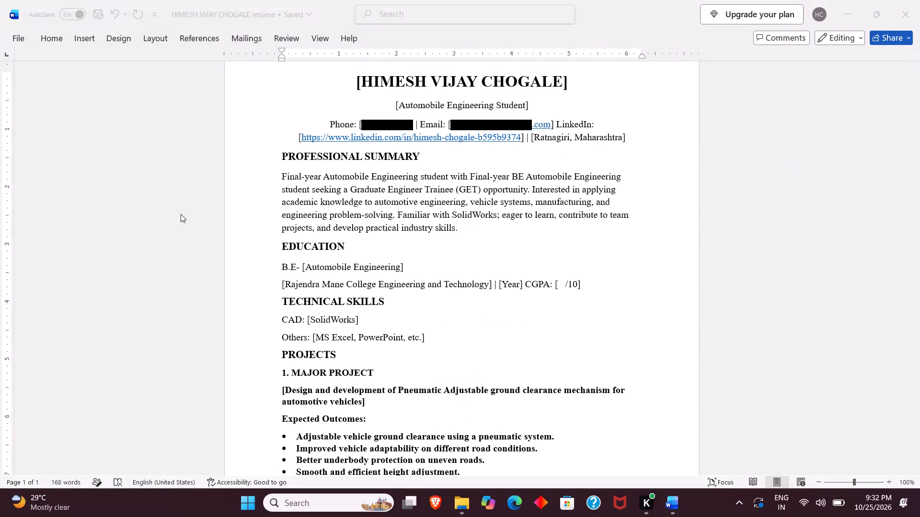
pyautogui.click(467, 506)
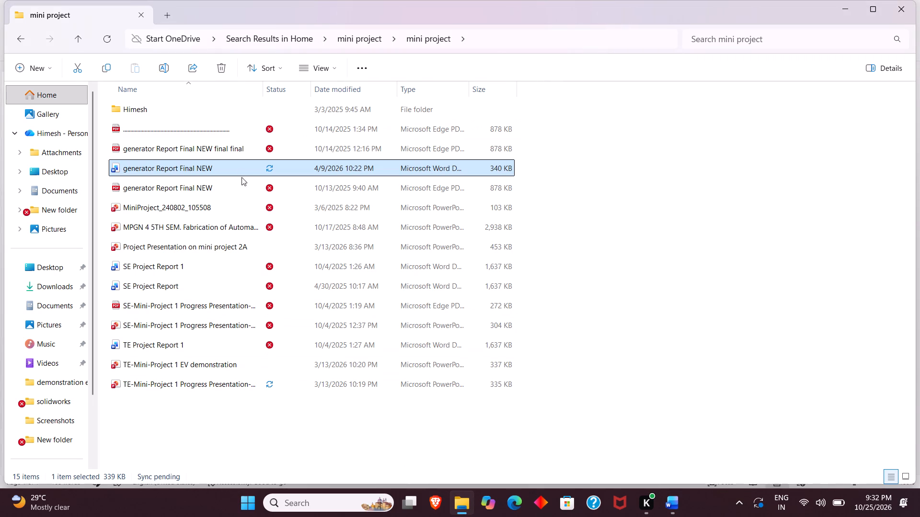
# Open the "generator Report Final NEW final final" PDF and copy the title "Study of 75kw diesel generator of RMCET" from its first page.
pyautogui.doubleClick(229, 154)
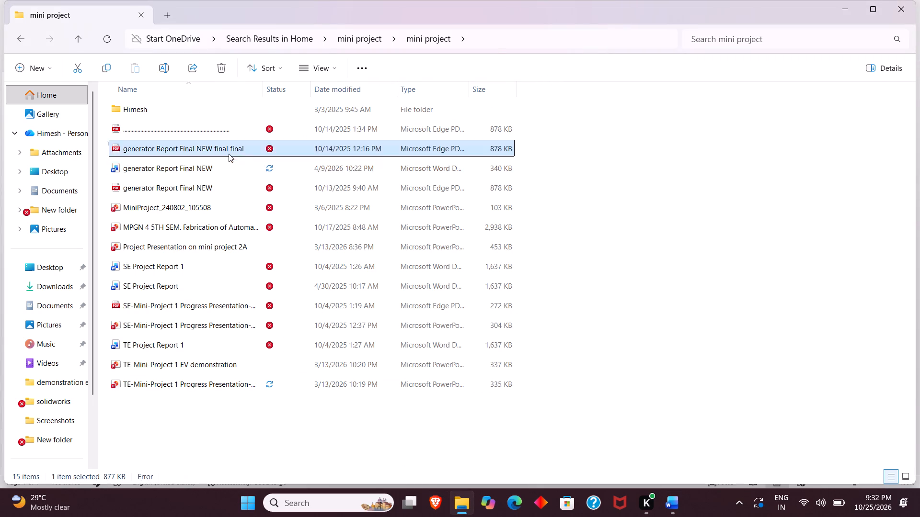
pyautogui.scroll(9, 210, 149)
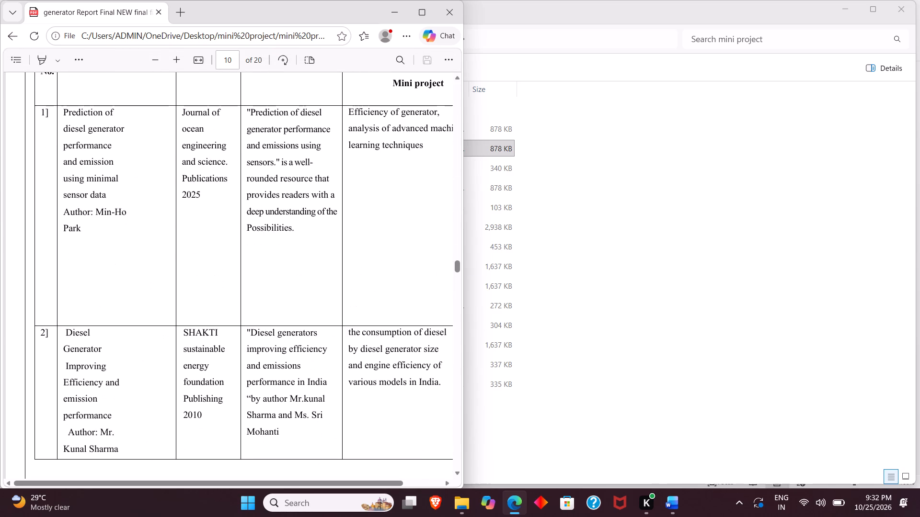
pyautogui.moveTo(457, 270); pyautogui.dragTo(402, 68)
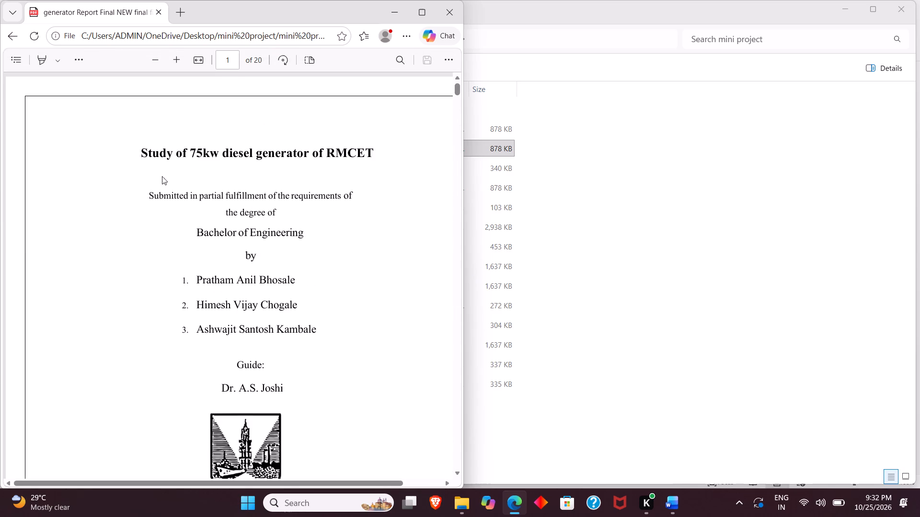
pyautogui.moveTo(143, 151); pyautogui.dragTo(363, 161)
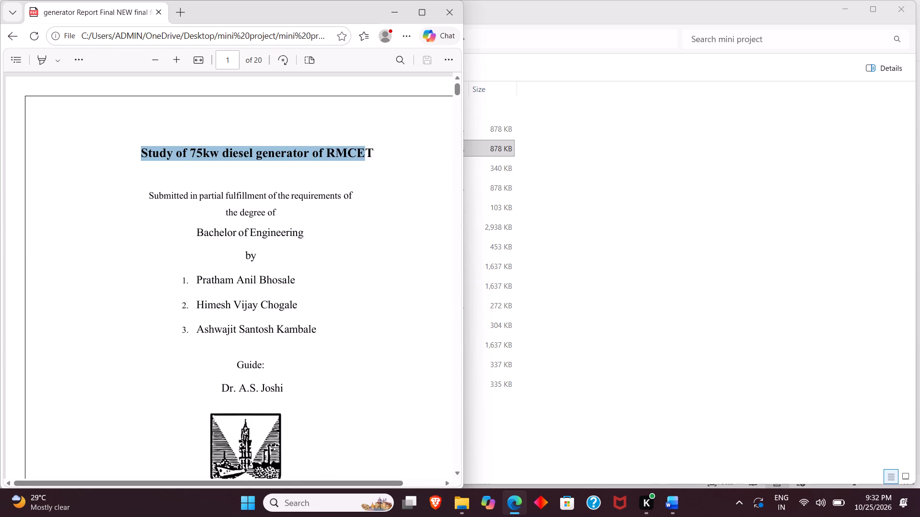
pyautogui.moveTo(363, 161); pyautogui.dragTo(374, 161)
pyautogui.hotkey('ctrl', 'c')
# In the Word resume, add the copied title in square brackets on a new line under "2. MINI PROJECTS:".
pyautogui.click(582, 178)
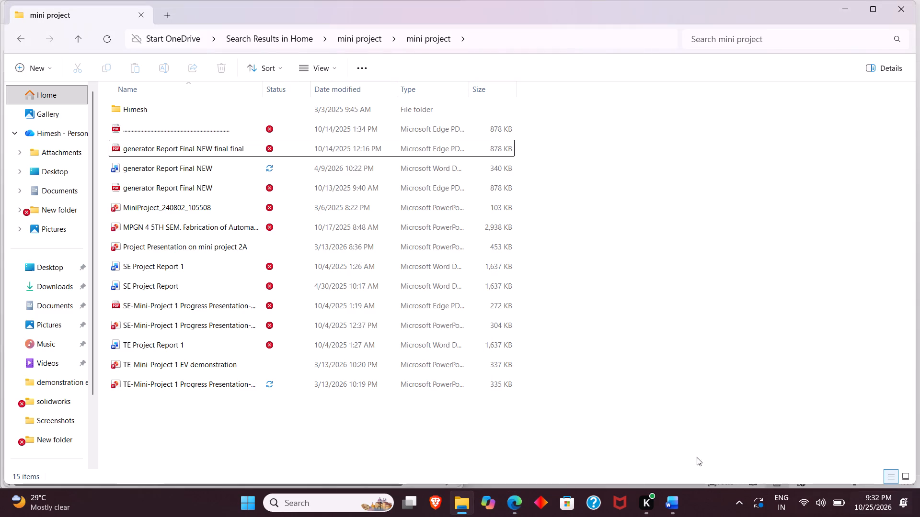
pyautogui.click(671, 506)
pyautogui.scroll(-4, 433, 393)
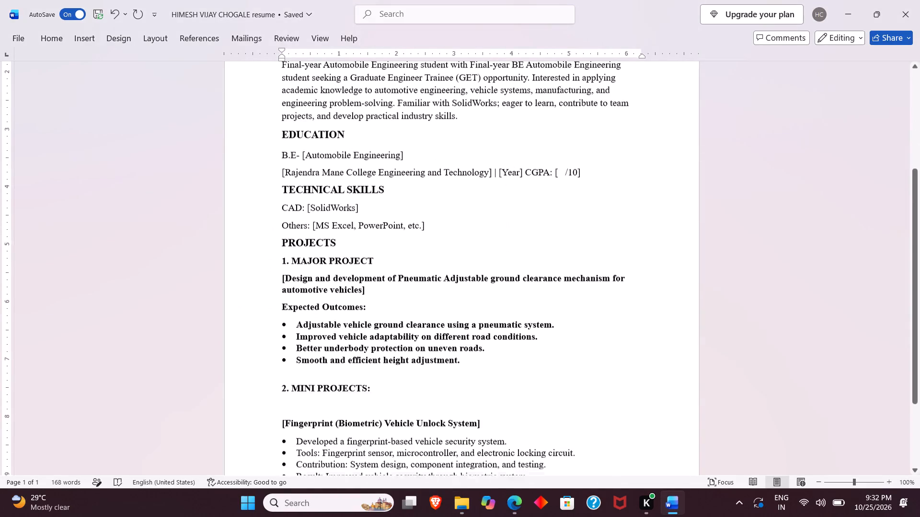
pyautogui.scroll(-6, 431, 393)
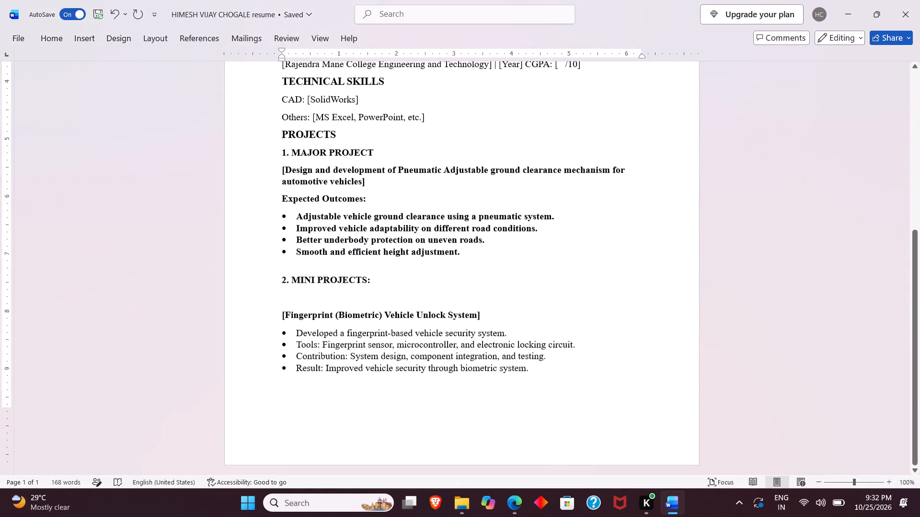
pyautogui.click(381, 275)
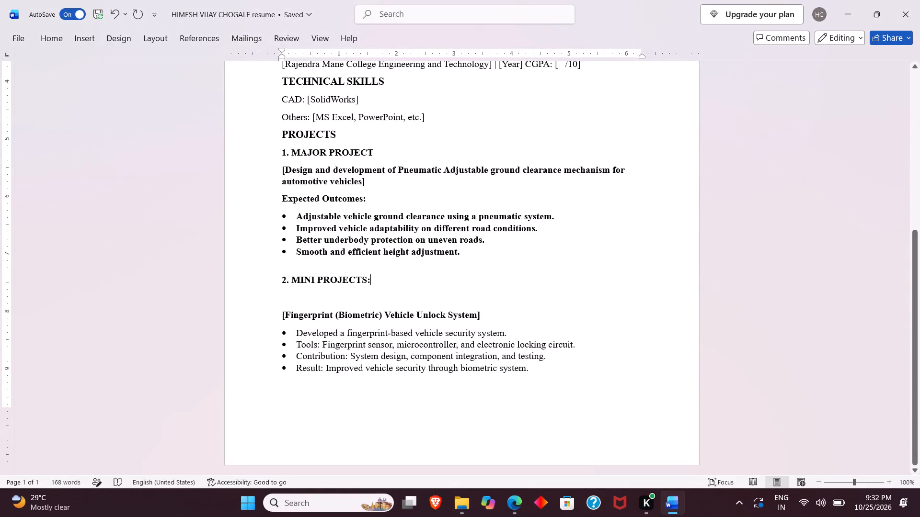
pyautogui.press('Return')
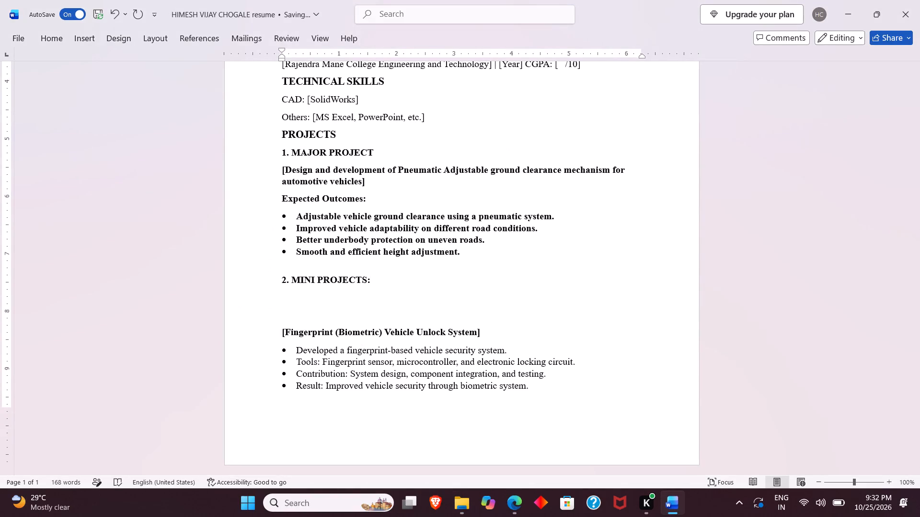
pyautogui.write('[]')
pyautogui.press('Left')
pyautogui.hotkey('ctrl', 'v')
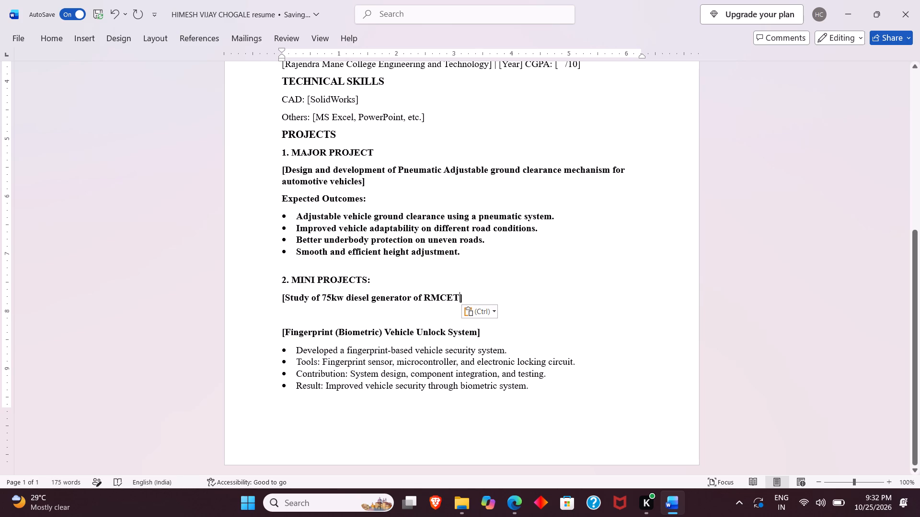
pyautogui.click(478, 292)
pyautogui.click(465, 295)
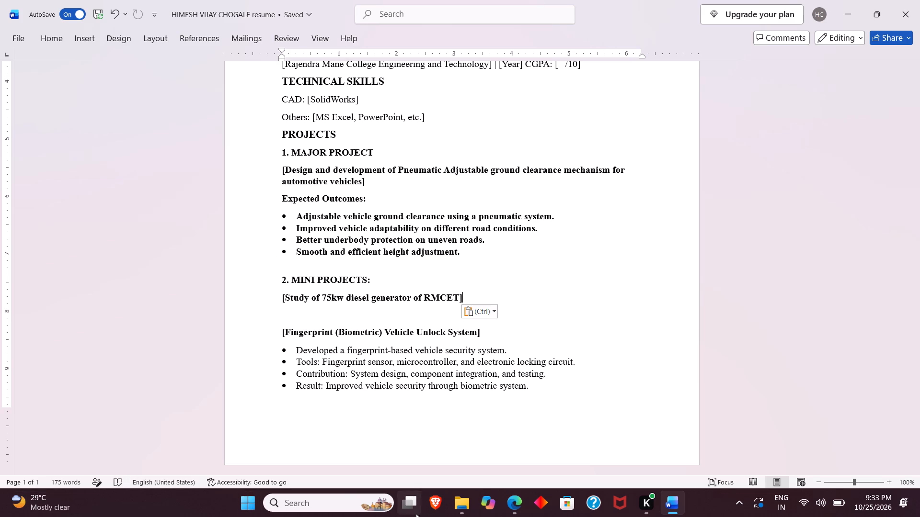
# Switch to Edge and close the generator report PDF.
pyautogui.click(510, 502)
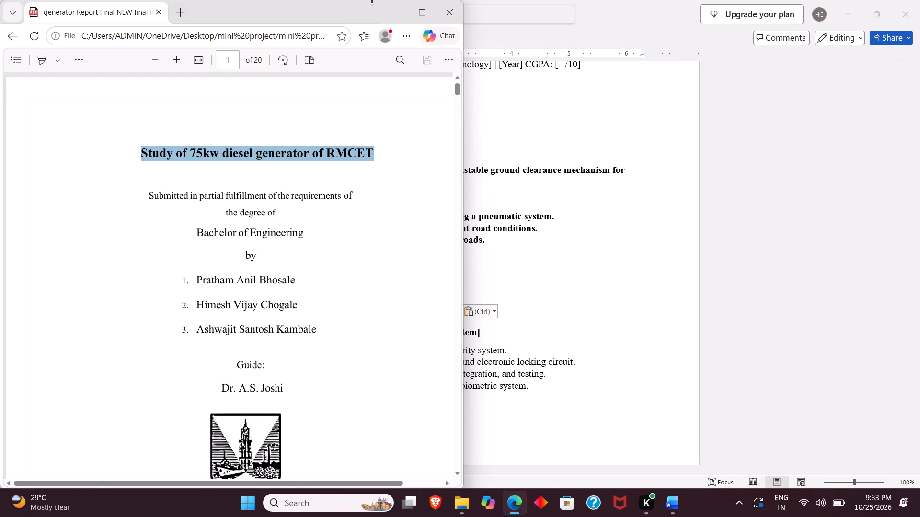
pyautogui.click(451, 7)
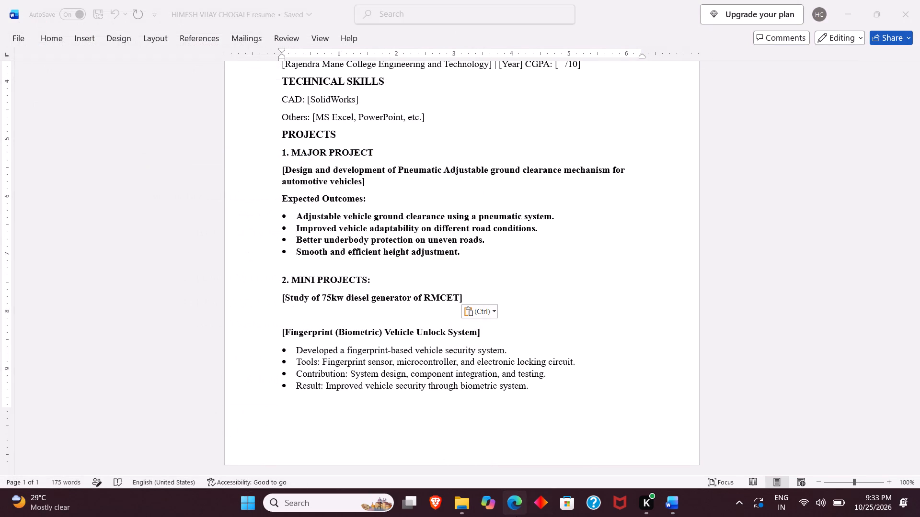
# Open a new Edge window and start a web search from the new tab page.
pyautogui.click(515, 516)
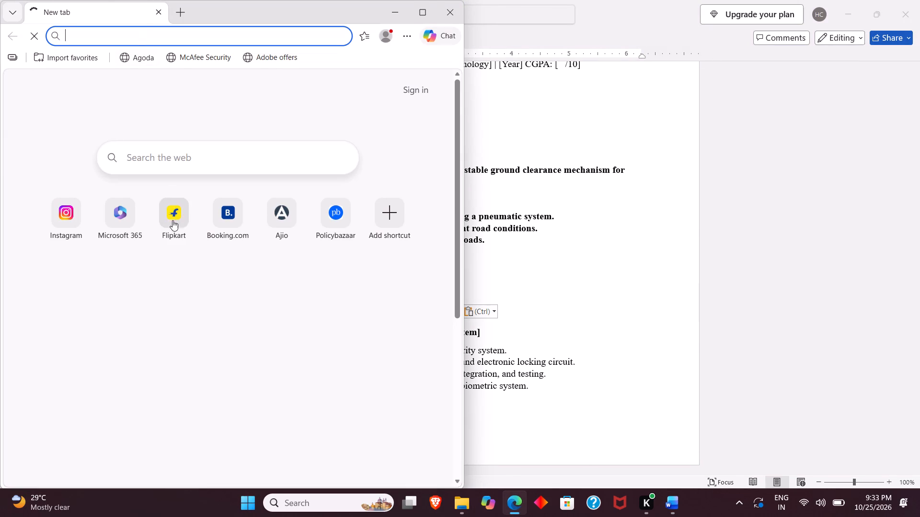
pyautogui.click(175, 159)
pyautogui.click(153, 141)
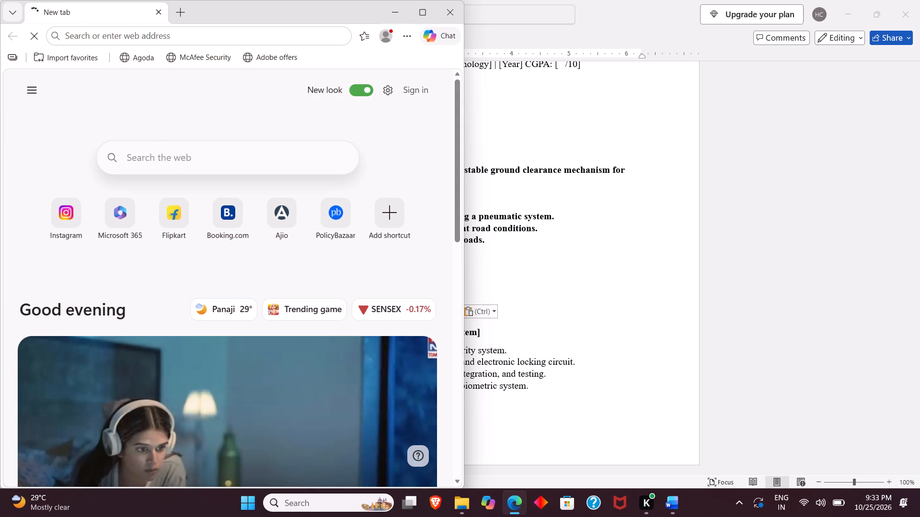
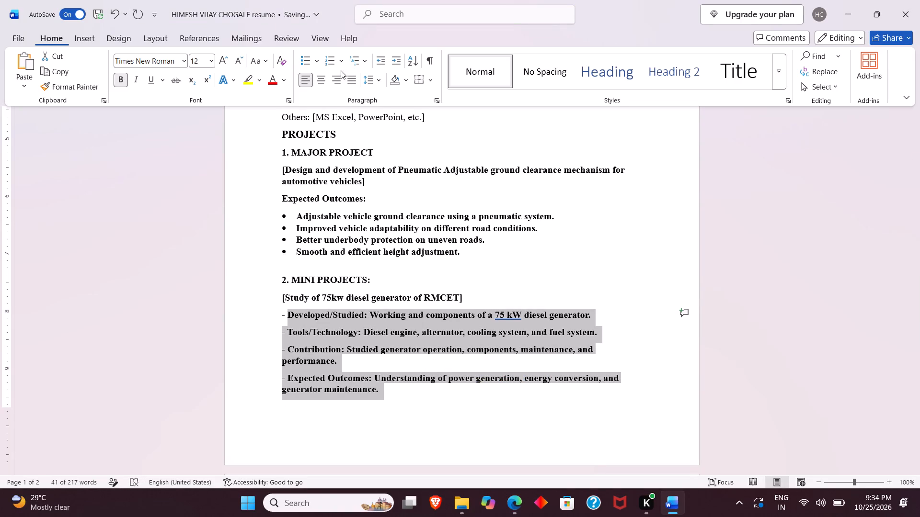
# Format the four diesel generator description lines under the mini project title as a list with solid round bullets, replacing their dashes.
pyautogui.click(301, 58)
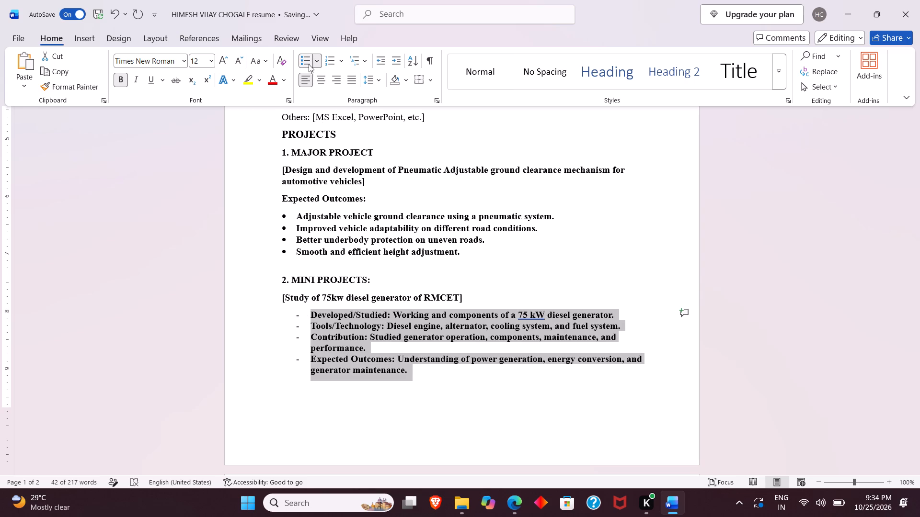
pyautogui.click(305, 61)
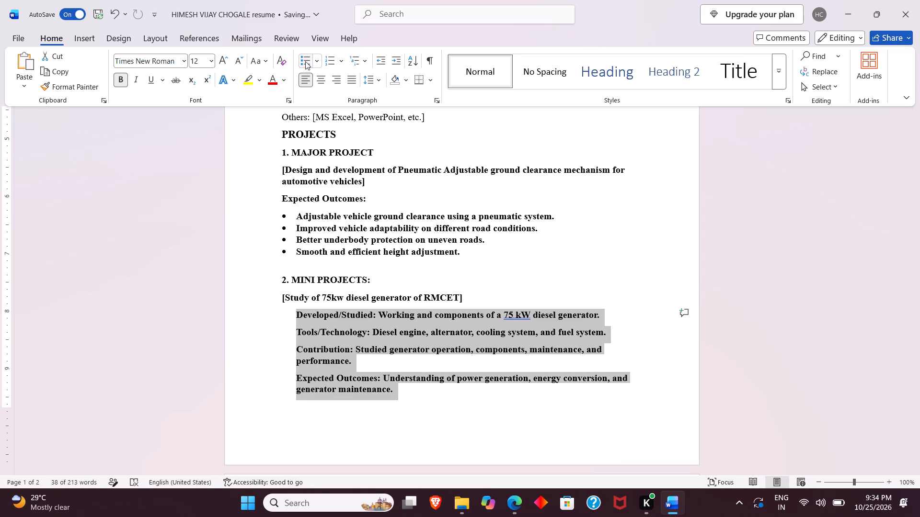
pyautogui.click(321, 62)
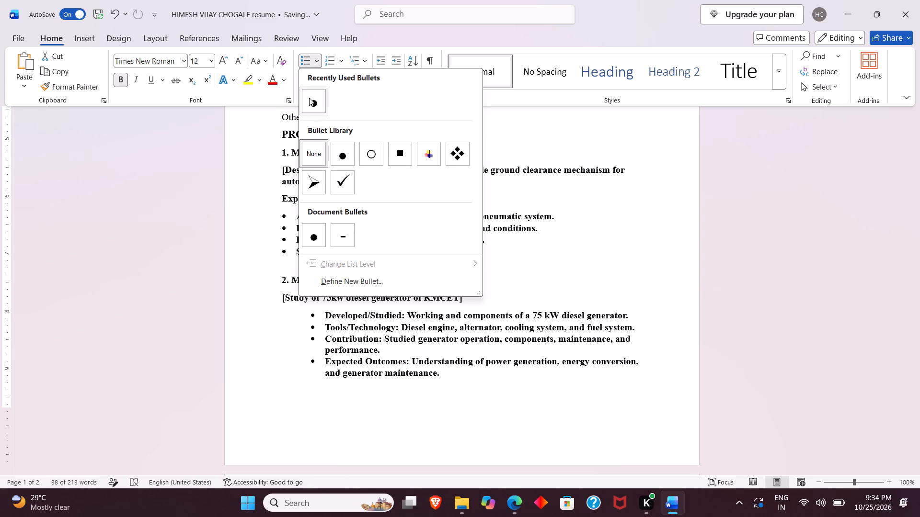
pyautogui.click(309, 98)
pyautogui.click(465, 407)
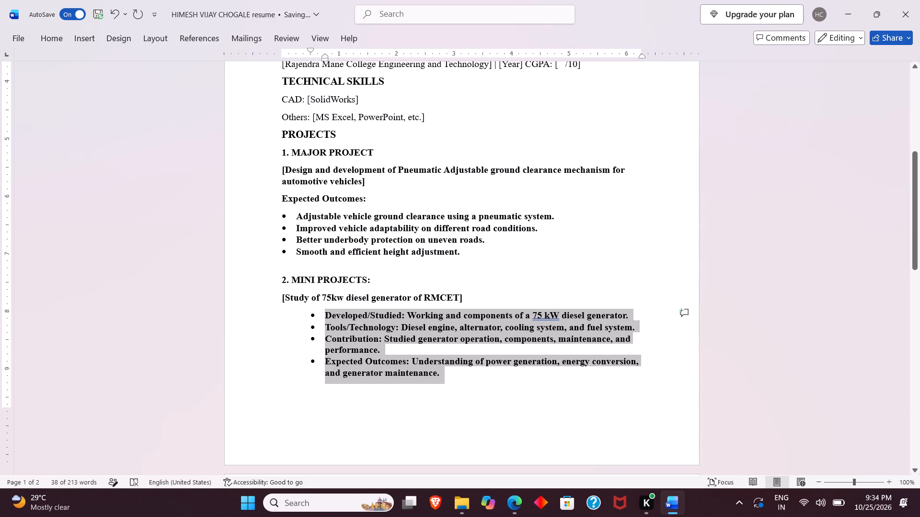
pyautogui.click(508, 406)
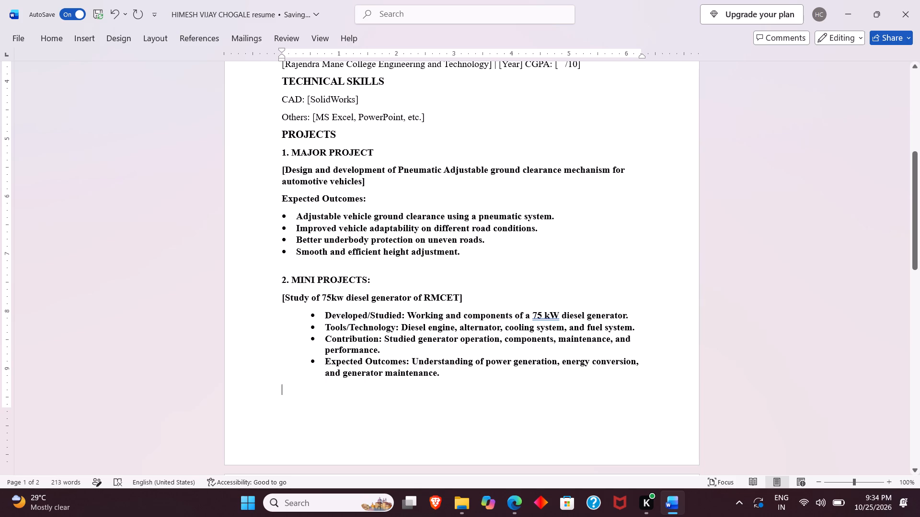
# Remove bold from the four Expected Outcomes bullets of the major project.
pyautogui.scroll(2, 452, 287)
pyautogui.scroll(-2, 451, 286)
pyautogui.moveTo(458, 254); pyautogui.dragTo(300, 245)
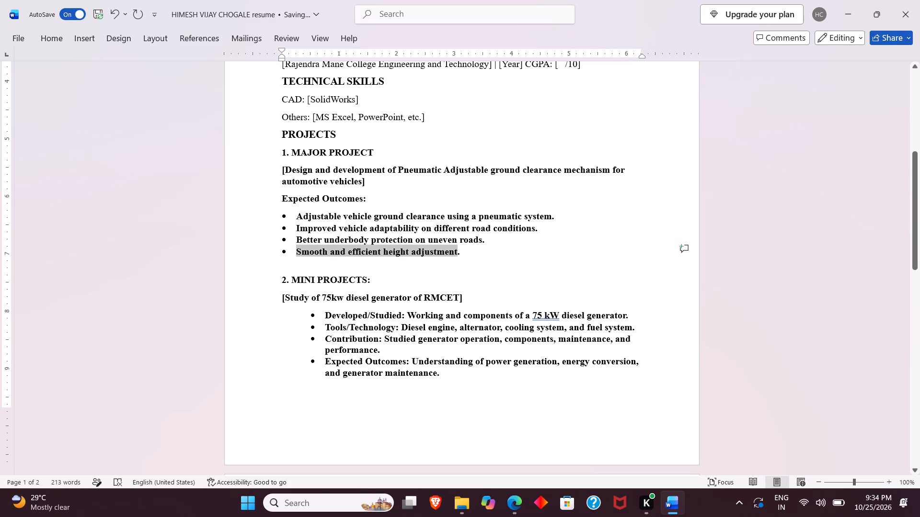
pyautogui.moveTo(300, 245); pyautogui.dragTo(295, 215)
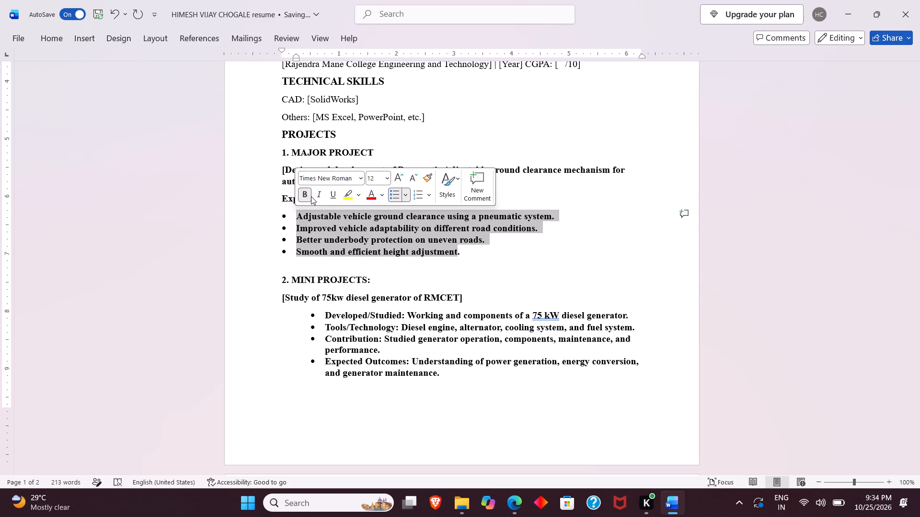
pyautogui.click(306, 192)
pyautogui.click(536, 238)
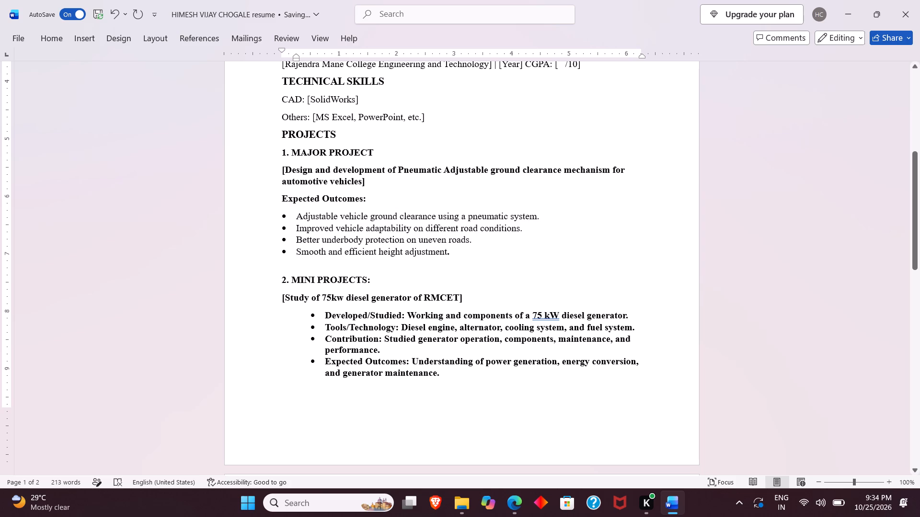
# Remove bold from the four bullets of the diesel generator mini project.
pyautogui.moveTo(445, 376); pyautogui.dragTo(322, 315)
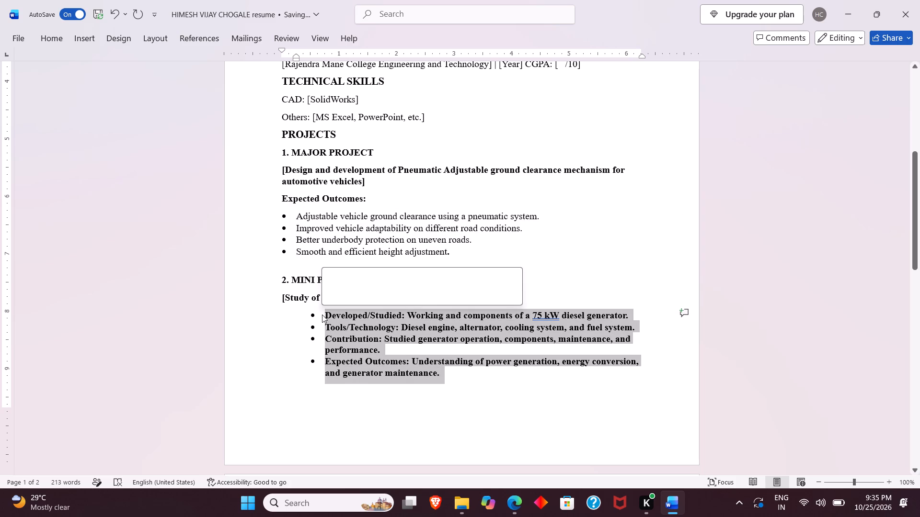
pyautogui.click(334, 293)
pyautogui.click(460, 393)
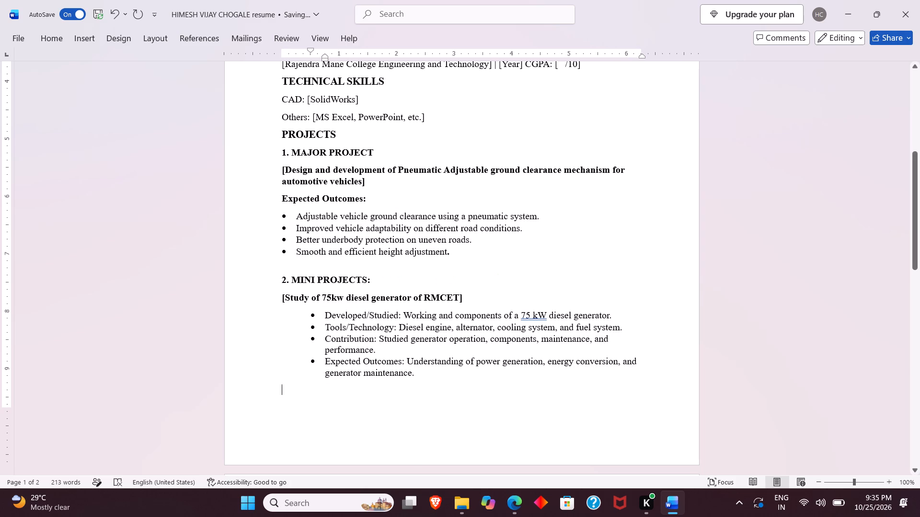
# Delete the "Expected Outcomes:" label from the last diesel generator bullet, keeping its bullet point and the text starting with "Understanding".
pyautogui.click(403, 363)
pyautogui.press('BackSpace')
pyautogui.press('BackSpace')
pyautogui.press('BackSpace')
pyautogui.press('BackSpace')
pyautogui.press('BackSpace')
pyautogui.press('BackSpace')
pyautogui.press('BackSpace')
pyautogui.press('BackSpace')
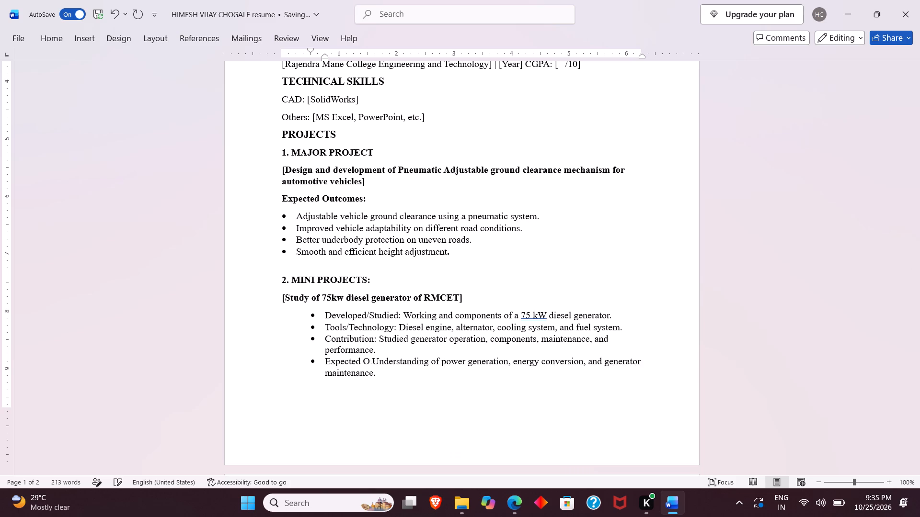
pyautogui.press('BackSpace')
pyautogui.press('BackSpace')
pyautogui.press('BackSpace')
pyautogui.press('BackSpace')
pyautogui.press('BackSpace')
pyautogui.press('BackSpace')
pyautogui.press('BackSpace')
pyautogui.press('BackSpace')
pyautogui.press('BackSpace')
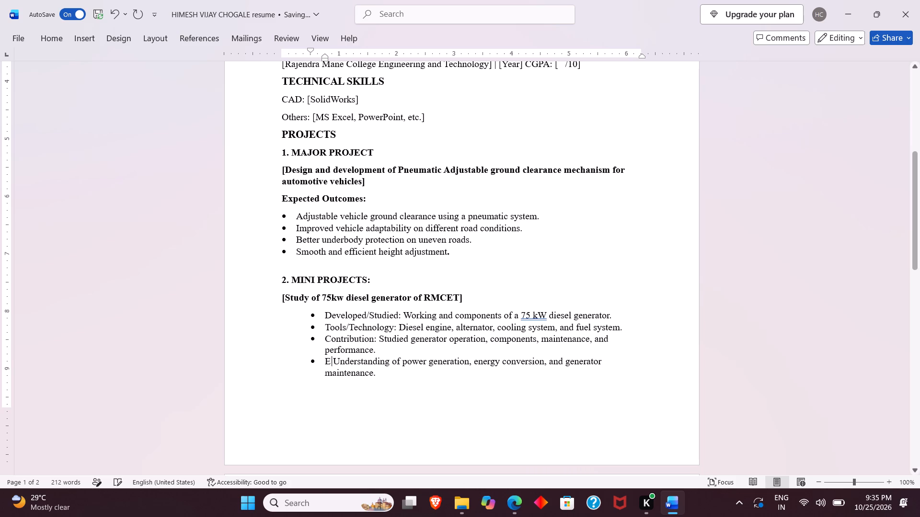
pyautogui.press('BackSpace')
pyautogui.press('BackSpace')
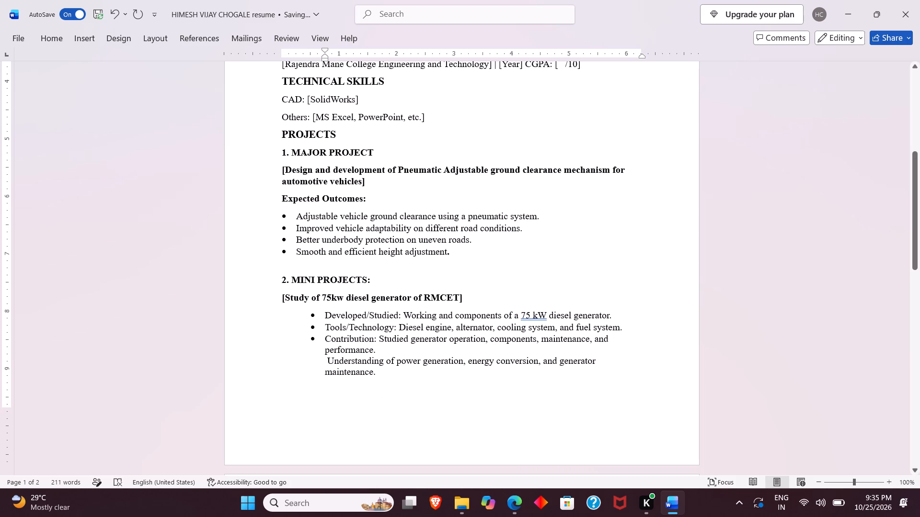
pyautogui.hotkey('ctrl', 'z')
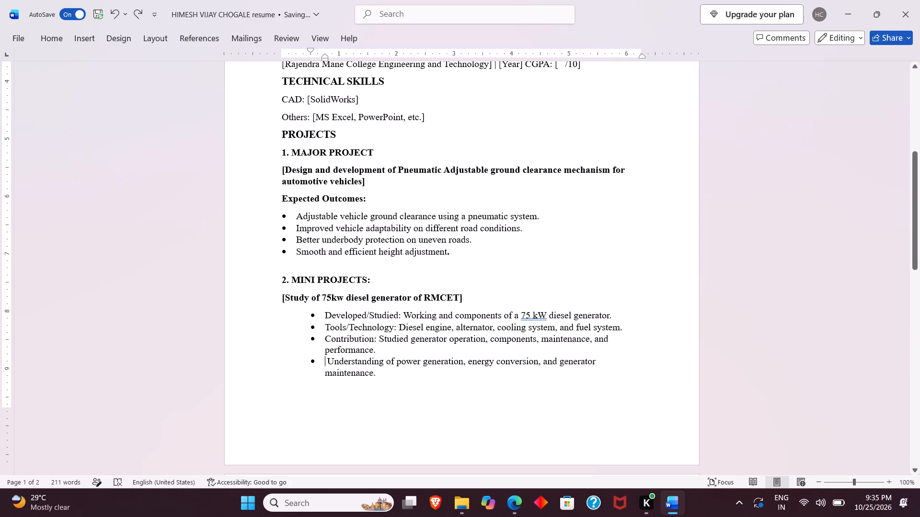
# Rewrite the power rating in the first diesel generator bullet as "75kw", without a space and in lowercase.
pyautogui.scroll(-7, 403, 325)
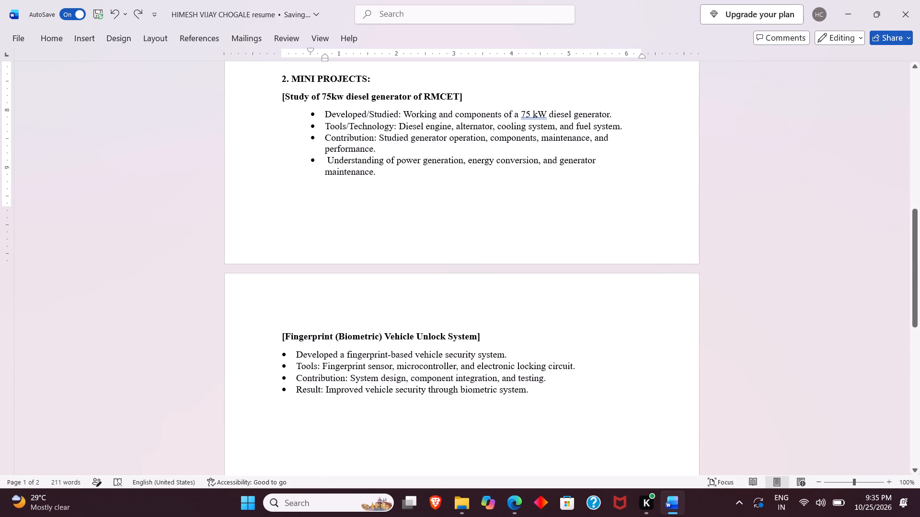
pyautogui.scroll(2, 404, 335)
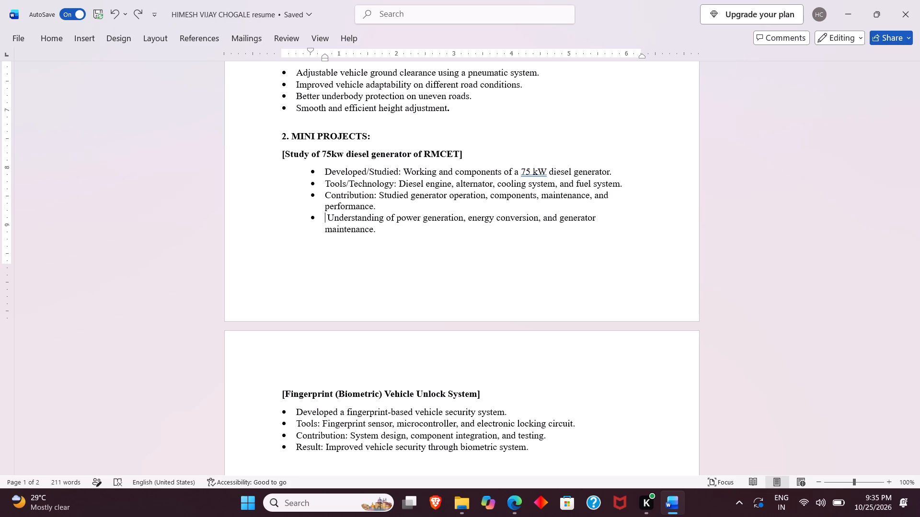
pyautogui.click(379, 174)
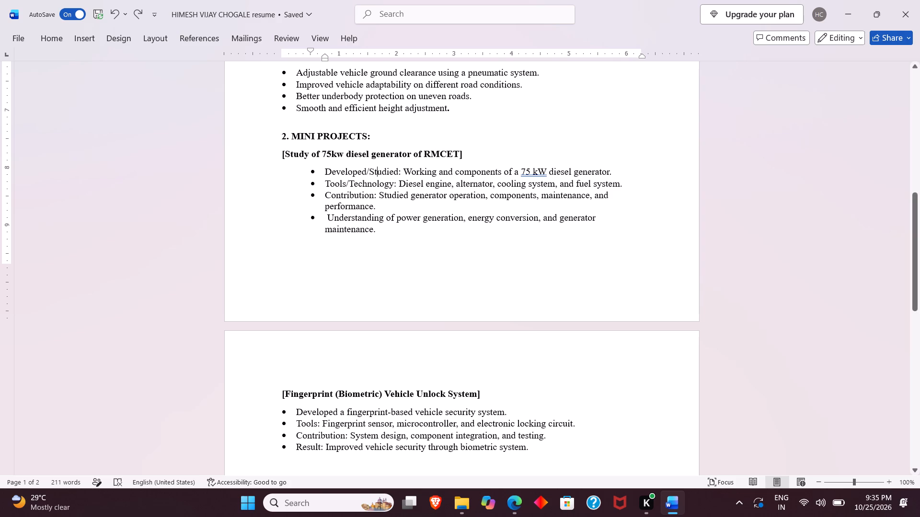
pyautogui.click(531, 172)
pyautogui.press('Right')
pyautogui.press('BackSpace')
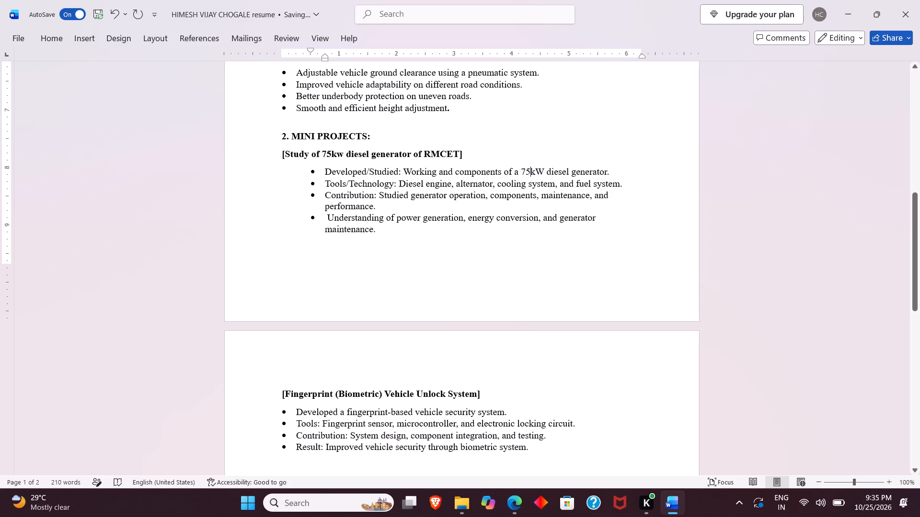
pyautogui.click(537, 171)
pyautogui.press('BackSpace')
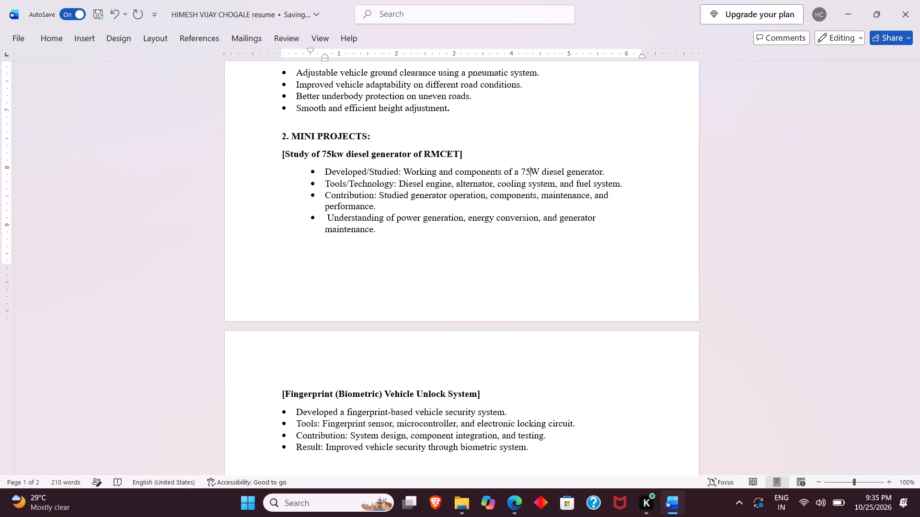
pyautogui.press('Right')
pyautogui.press('BackSpace')
pyautogui.hotkey('shift', 'k')
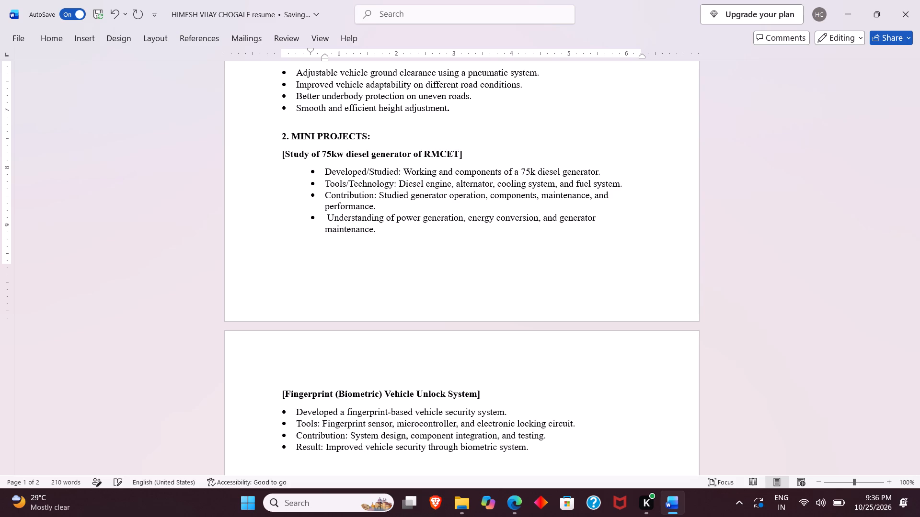
pyautogui.press('BackSpace')
pyautogui.press('k')
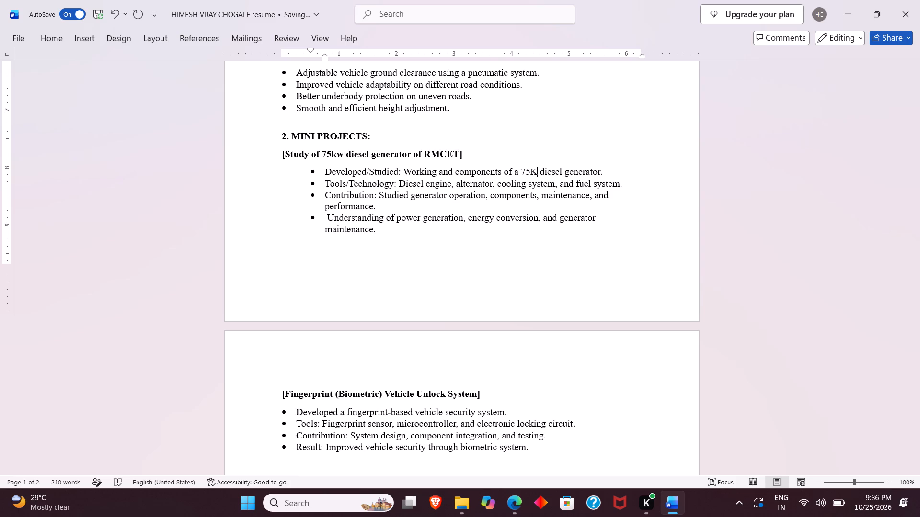
pyautogui.press('w')
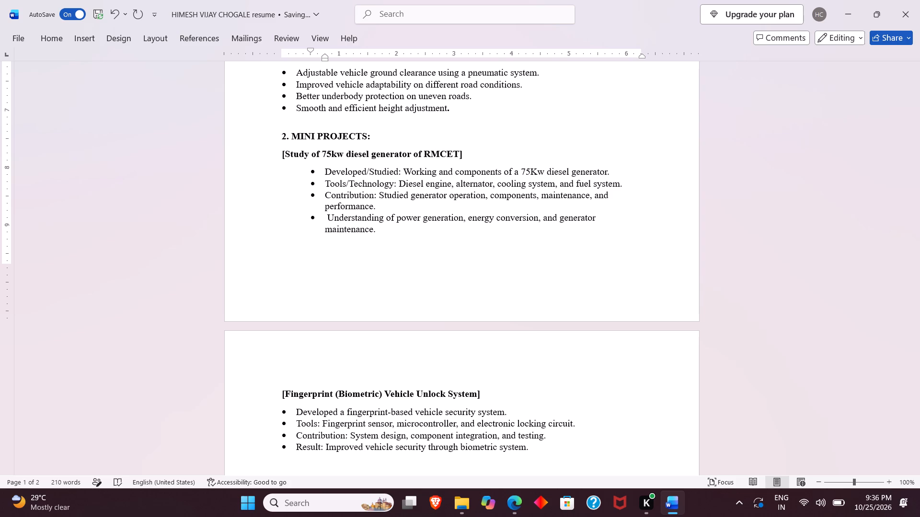
pyautogui.press('BackSpace')
pyautogui.press('BackSpace')
pyautogui.write('kw')
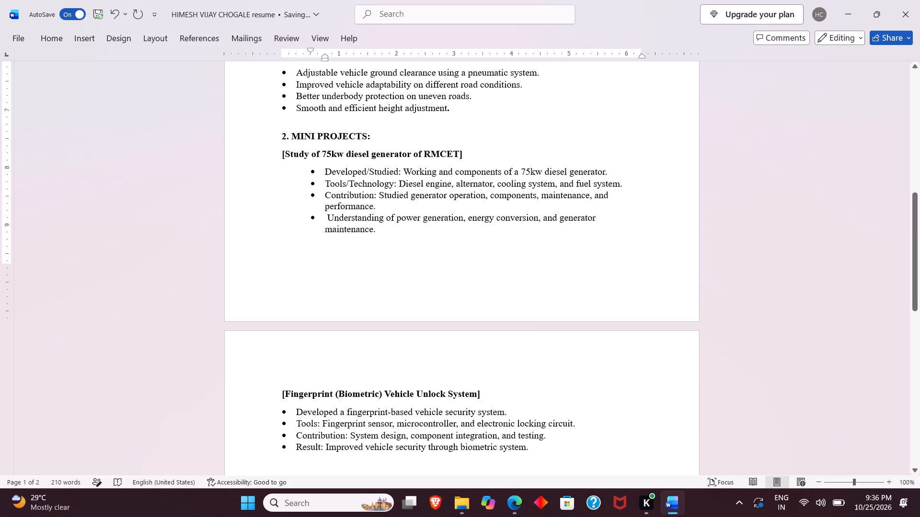
# Delete the "Developed/Studied:" label from the start of the first diesel generator bullet.
pyautogui.click(403, 168)
pyautogui.press('BackSpace')
pyautogui.press('BackSpace')
pyautogui.press('BackSpace')
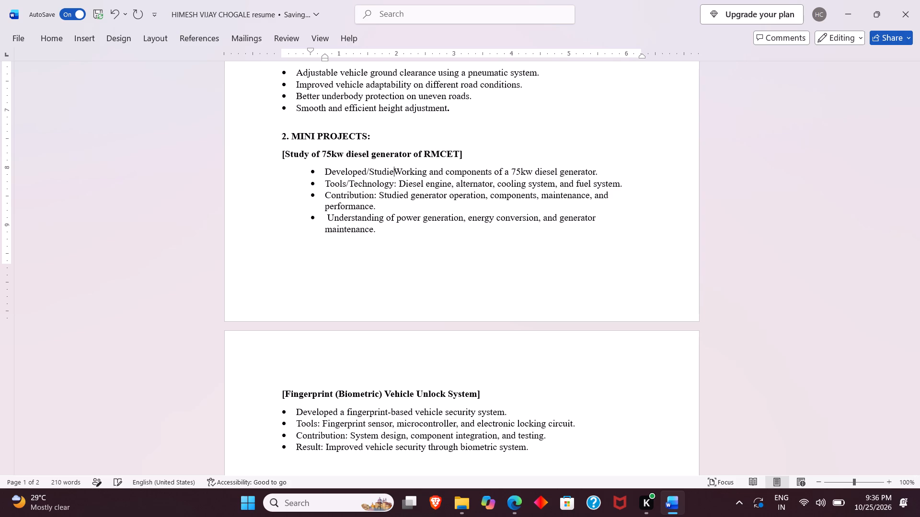
pyautogui.press('BackSpace')
pyautogui.press('BackSpace')
pyautogui.press('BackSpace')
pyautogui.press('BackSpace')
pyautogui.press('BackSpace')
pyautogui.press('BackSpace')
pyautogui.press('BackSpace')
pyautogui.press('BackSpace')
pyautogui.press('BackSpace')
pyautogui.press('BackSpace')
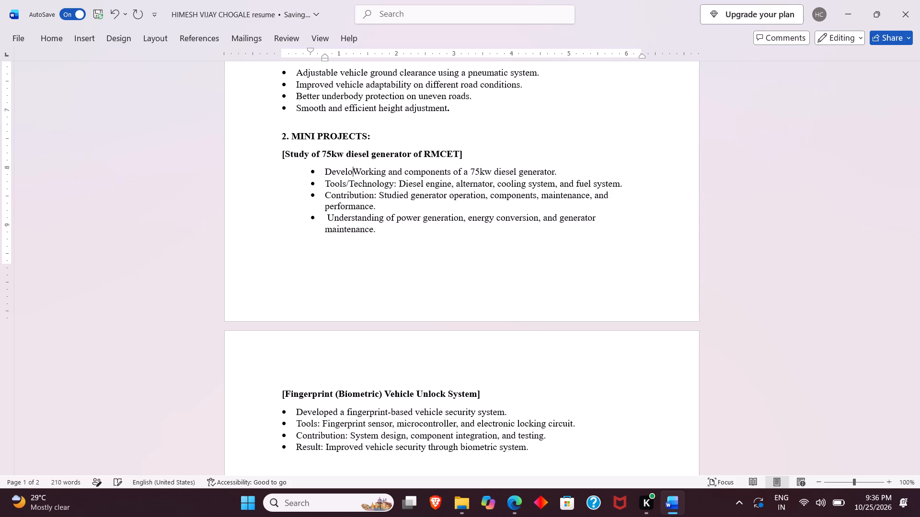
pyautogui.press('BackSpace')
pyautogui.press('BackSpace')
pyautogui.press('BackSpace')
pyautogui.press('BackSpace')
pyautogui.press('BackSpace')
pyautogui.press('BackSpace')
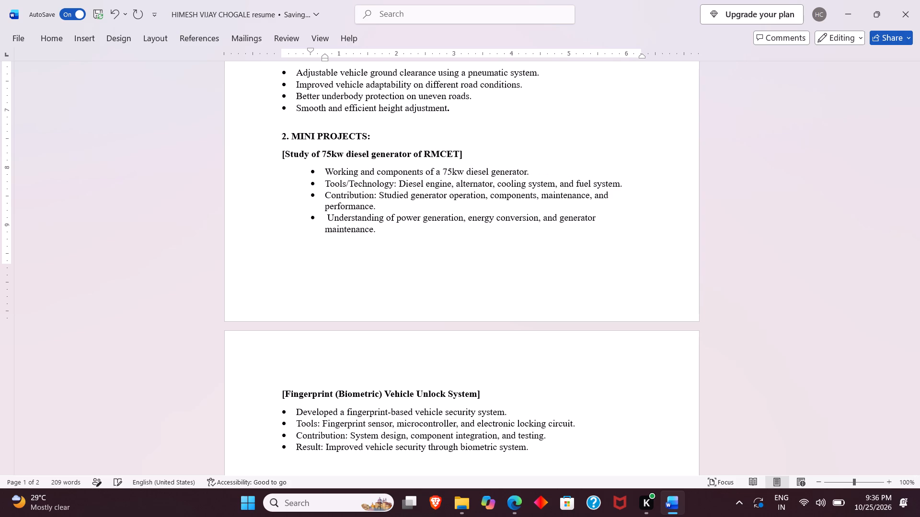
# Replace "Working and components of a" with "Study on" in the first diesel generator bullet, keeping "75kw diesel generator.".
pyautogui.press('Right')
pyautogui.press('Right')
pyautogui.press('Right')
pyautogui.press('Right')
pyautogui.press('Right')
pyautogui.press('Right')
pyautogui.press('Right')
pyautogui.press('Right')
pyautogui.press('Right')
pyautogui.press('Right')
pyautogui.press('Right')
pyautogui.press('Right')
pyautogui.press('Right')
pyautogui.press('Right')
pyautogui.press('Right')
pyautogui.press('Right')
pyautogui.press('Right')
pyautogui.press('Right')
pyautogui.press('Right')
pyautogui.press('Right')
pyautogui.press('Right')
pyautogui.press('Right')
pyautogui.press('Right')
pyautogui.press('Right')
pyautogui.press('BackSpace')
pyautogui.press('BackSpace')
pyautogui.press('BackSpace')
pyautogui.press('BackSpace')
pyautogui.press('BackSpace')
pyautogui.press('BackSpace')
pyautogui.press('BackSpace')
pyautogui.press('BackSpace')
pyautogui.press('BackSpace')
pyautogui.press('BackSpace')
pyautogui.press('BackSpace')
pyautogui.press('BackSpace')
pyautogui.press('BackSpace')
pyautogui.press('BackSpace')
pyautogui.press('BackSpace')
pyautogui.press('BackSpace')
pyautogui.press('BackSpace')
pyautogui.press('BackSpace')
pyautogui.press('BackSpace')
pyautogui.press('BackSpace')
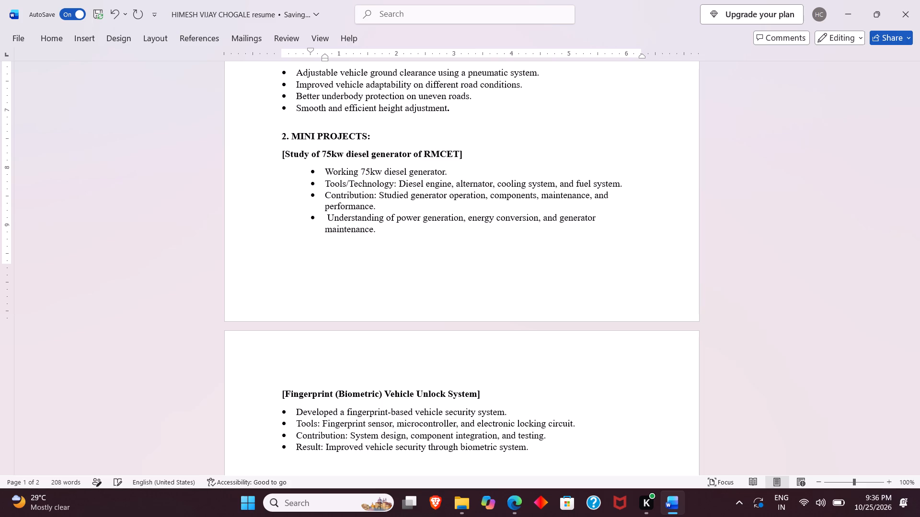
pyautogui.press('BackSpace')
pyautogui.press('BackSpace')
pyautogui.press('BackSpace')
pyautogui.press('BackSpace')
pyautogui.press('BackSpace')
pyautogui.press('BackSpace')
pyautogui.press('BackSpace')
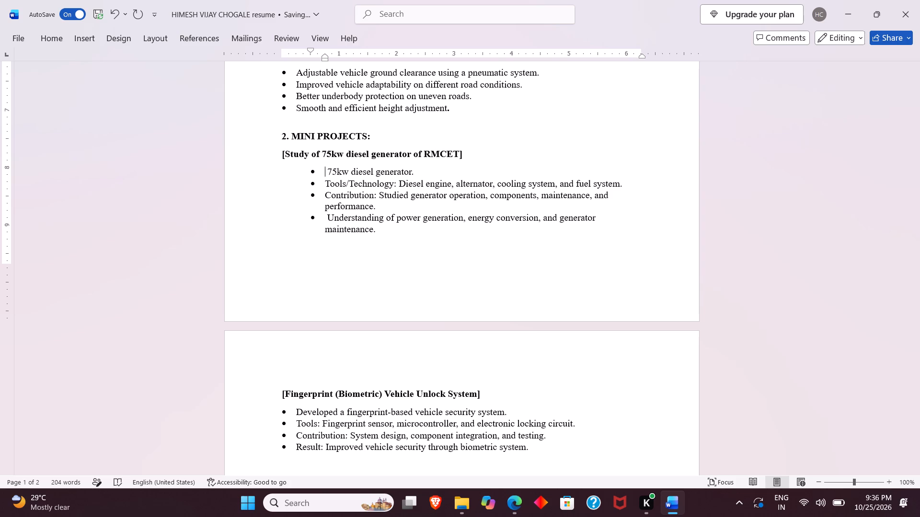
pyautogui.write('Study')
pyautogui.press('space')
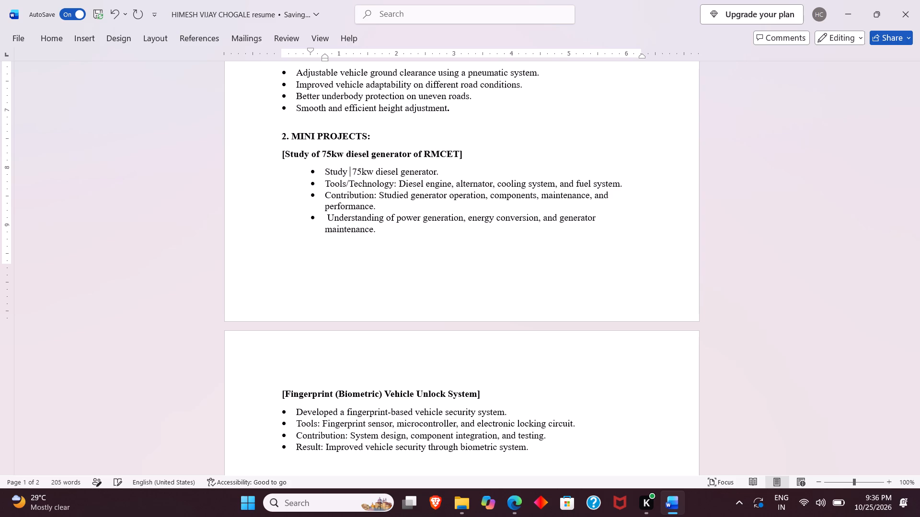
pyautogui.write('on')
pyautogui.press('space')
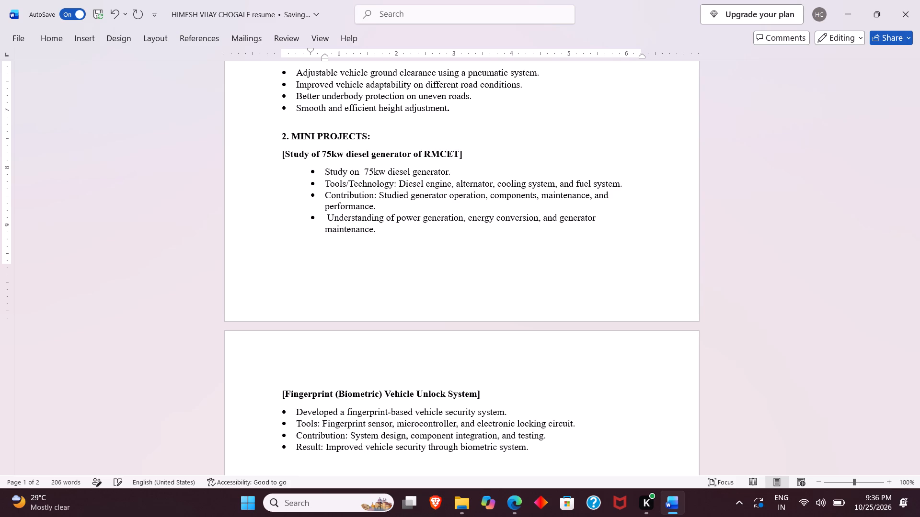
pyautogui.press('BackSpace')
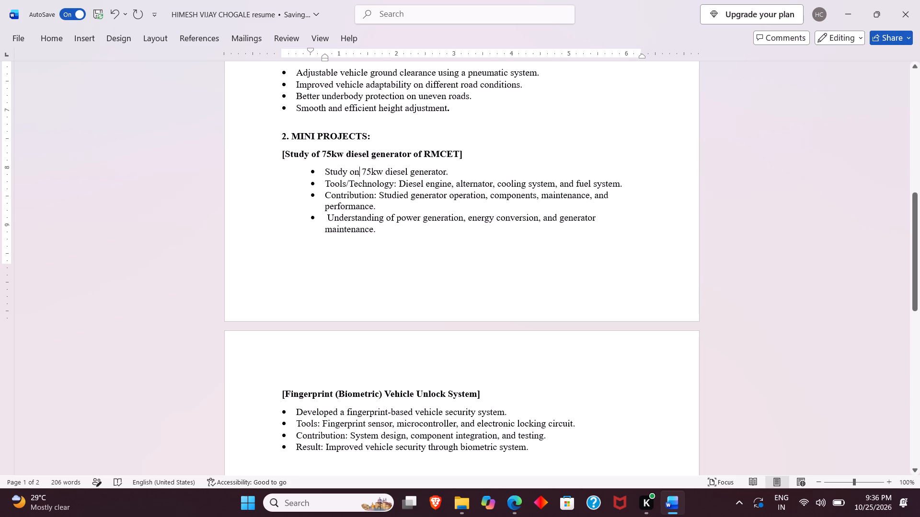
# Shorten the "Tools/Technology:" label in the second diesel generator bullet to "Technology:".
pyautogui.click(350, 183)
pyautogui.press('Left')
pyautogui.press('BackSpace')
pyautogui.press('BackSpace')
pyautogui.press('BackSpace')
pyautogui.press('BackSpace')
pyautogui.press('BackSpace')
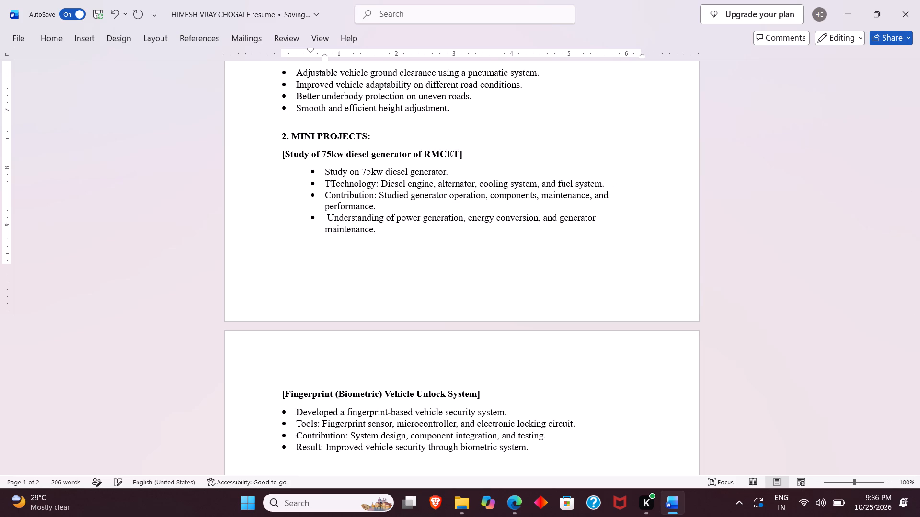
pyautogui.press('BackSpace')
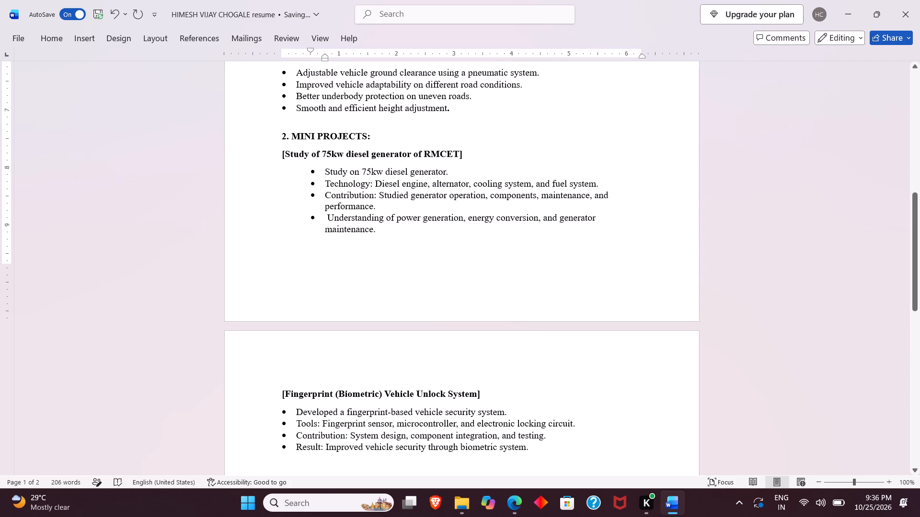
# Delete the extra space before "Understanding" in the last diesel generator bullet.
pyautogui.click(325, 214)
pyautogui.press('Right')
pyautogui.press('BackSpace')
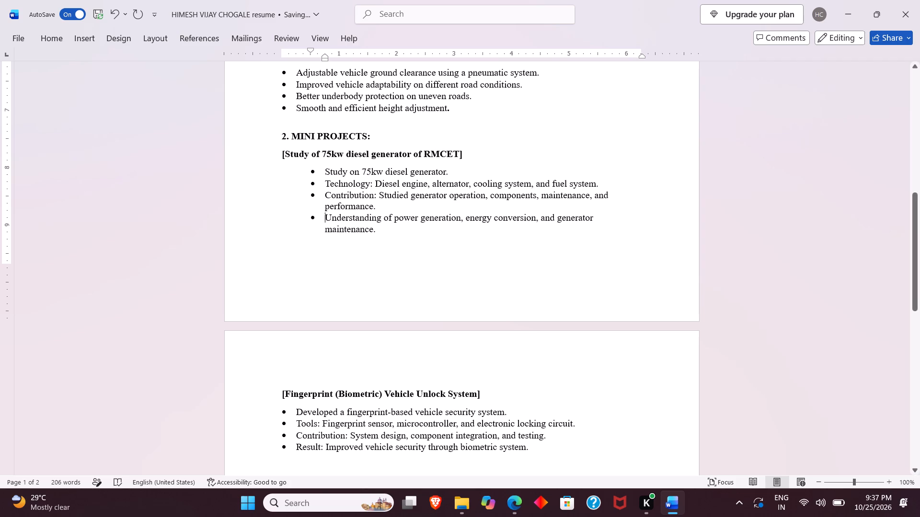
# Adjust the hanging indent of all four diesel generator bullets so their text starts at about 0.8 inch.
pyautogui.scroll(-3, 350, 343)
pyautogui.scroll(4, 352, 332)
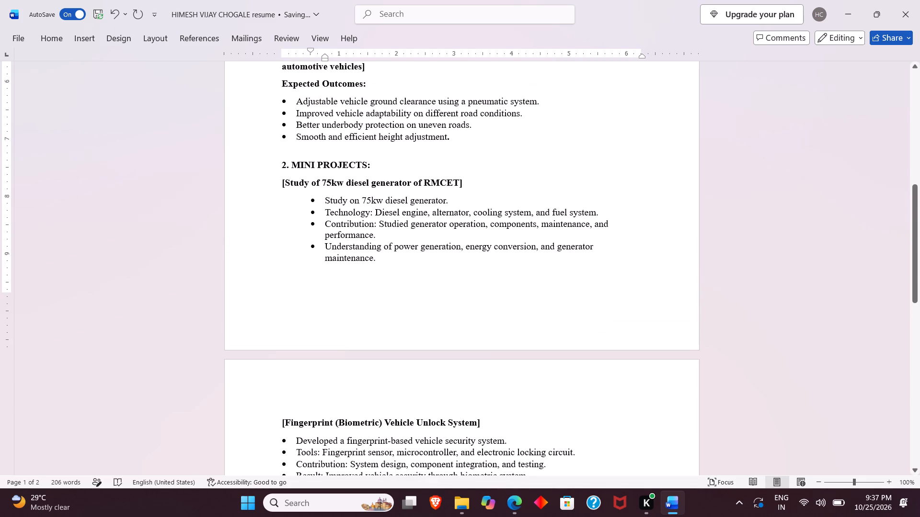
pyautogui.moveTo(392, 260); pyautogui.dragTo(290, 197)
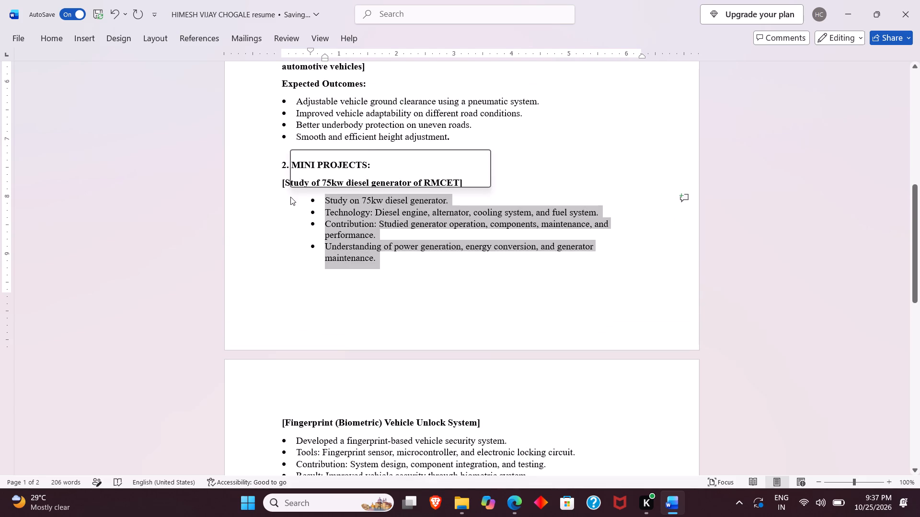
pyautogui.moveTo(325, 56); pyautogui.dragTo(314, 57)
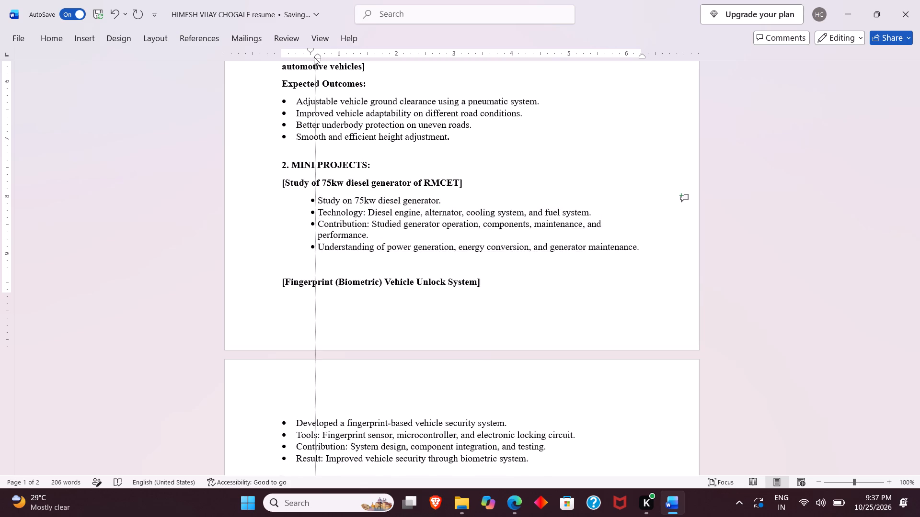
pyautogui.moveTo(314, 57); pyautogui.dragTo(329, 61)
pyautogui.click(306, 235)
# Reduce the indent of the "Understanding" bullet so its marker sits near the margin and its text starts at about 0.4 inch.
pyautogui.doubleClick(312, 244)
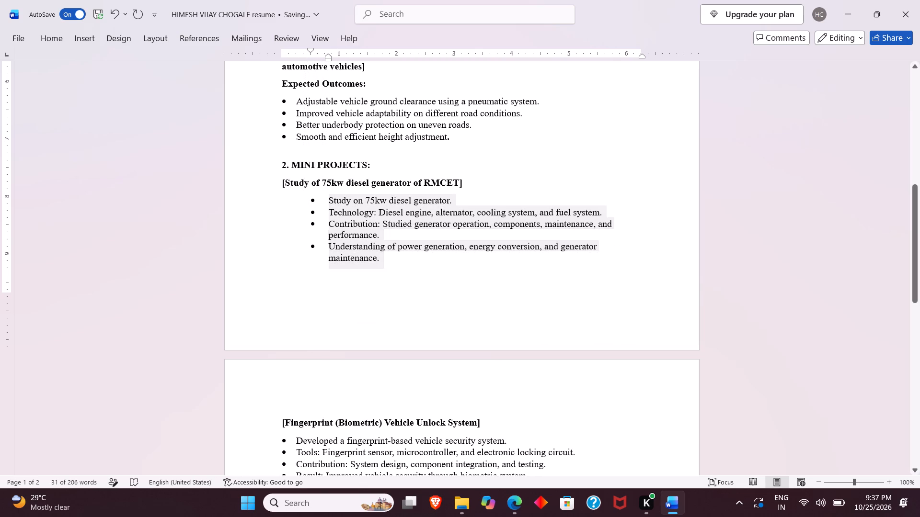
pyautogui.moveTo(326, 57); pyautogui.dragTo(305, 57)
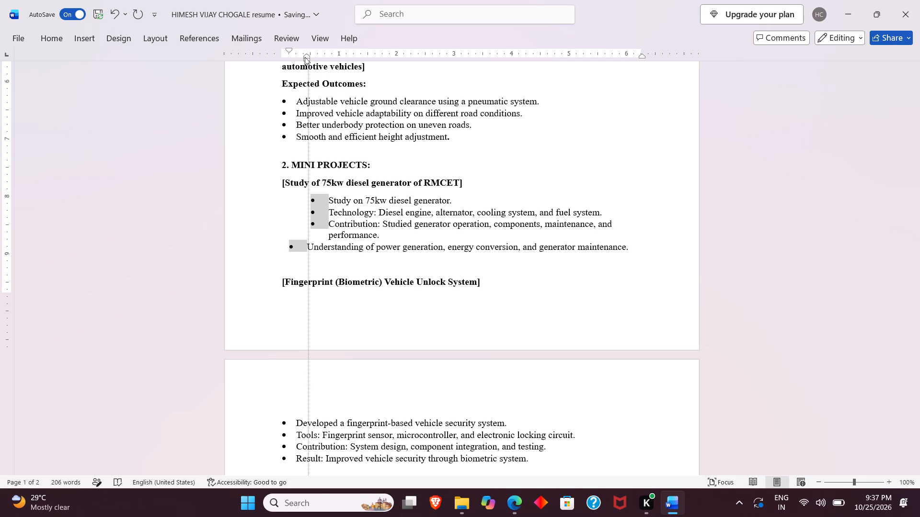
pyautogui.moveTo(305, 57); pyautogui.dragTo(288, 66)
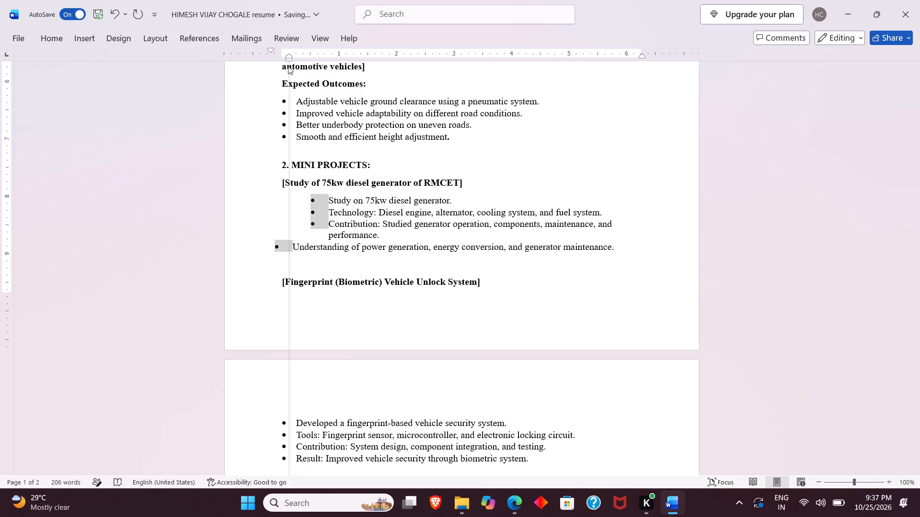
pyautogui.moveTo(288, 66); pyautogui.dragTo(302, 67)
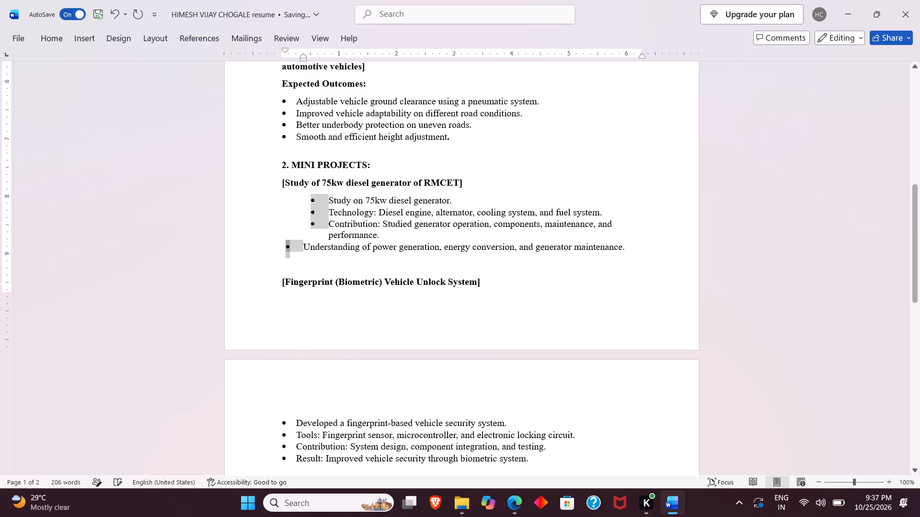
pyautogui.click(300, 339)
# Reduce the indent of the "Contribution" bullet in the diesel generator project to about 0.4 inch, aligned with the bullet below it.
pyautogui.scroll(1, 325, 267)
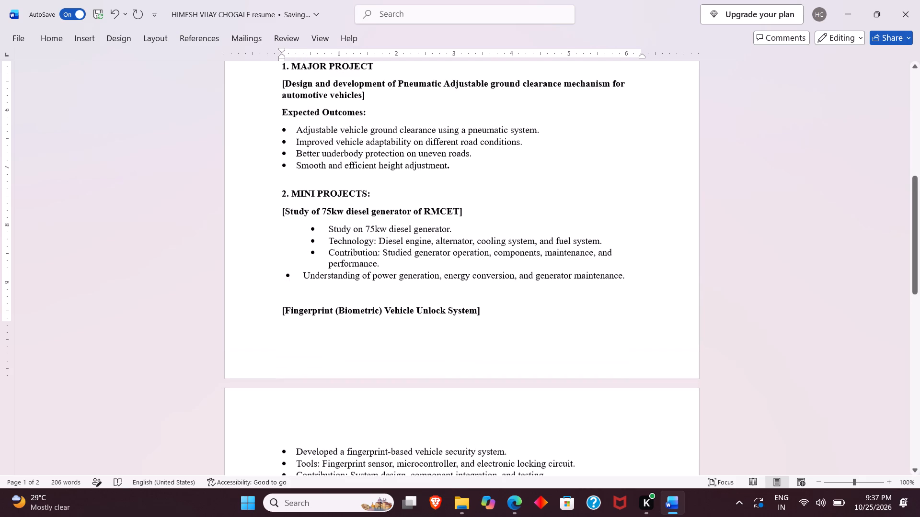
pyautogui.click(323, 250)
pyautogui.click(312, 248)
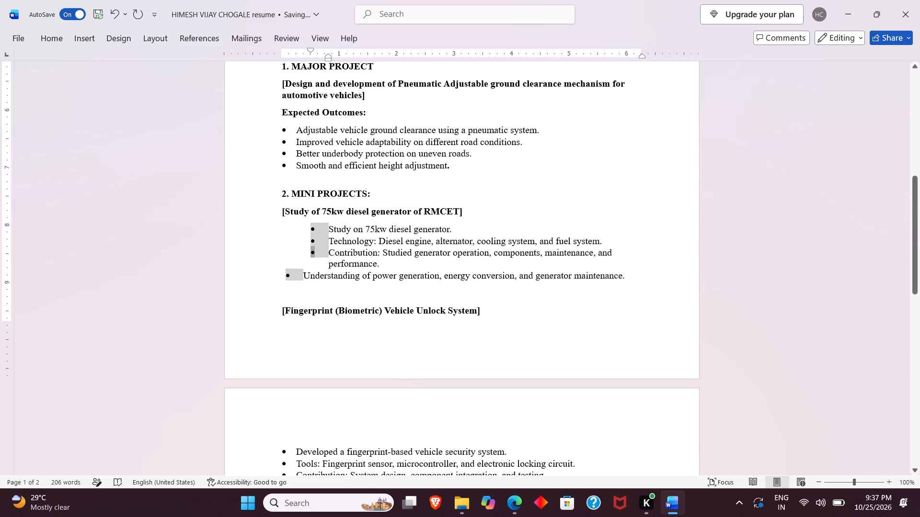
pyautogui.moveTo(326, 57); pyautogui.dragTo(317, 57)
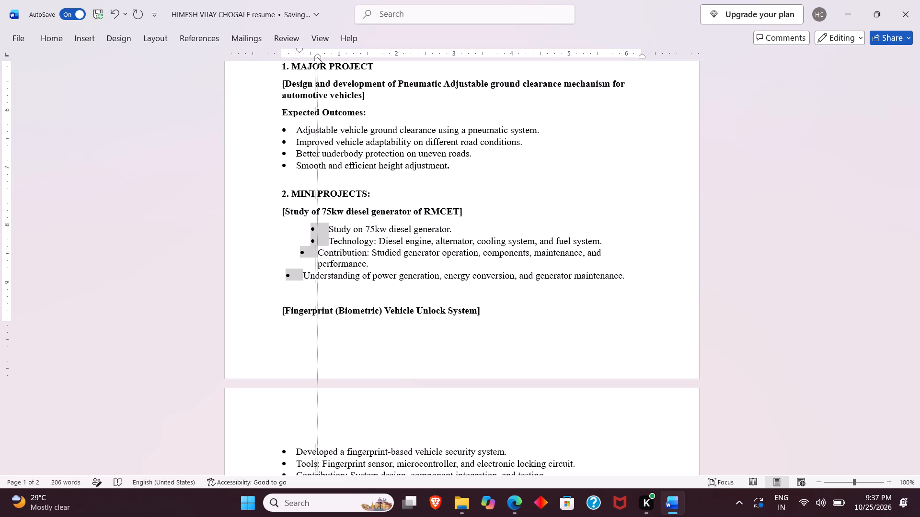
pyautogui.moveTo(317, 57); pyautogui.dragTo(303, 57)
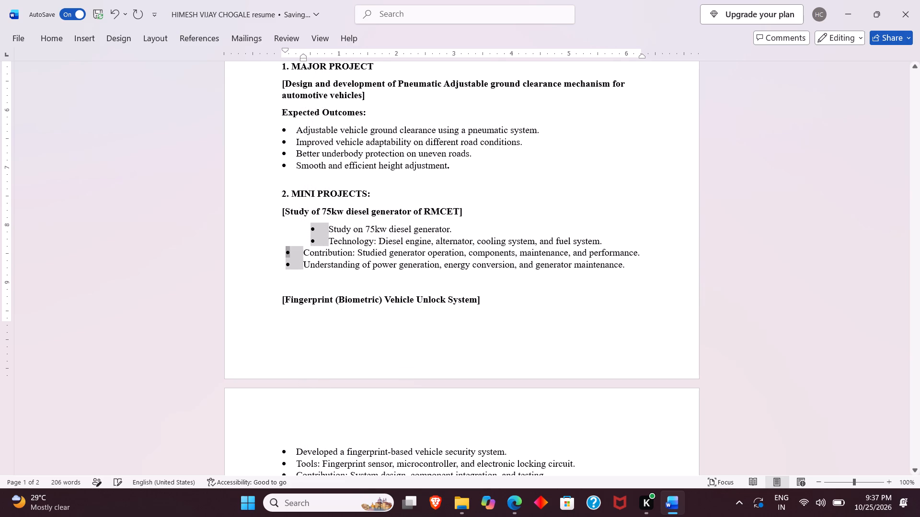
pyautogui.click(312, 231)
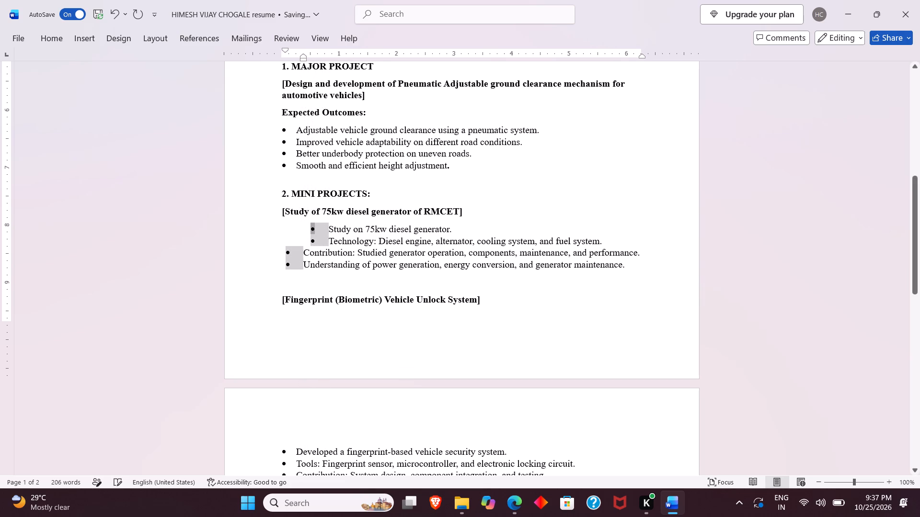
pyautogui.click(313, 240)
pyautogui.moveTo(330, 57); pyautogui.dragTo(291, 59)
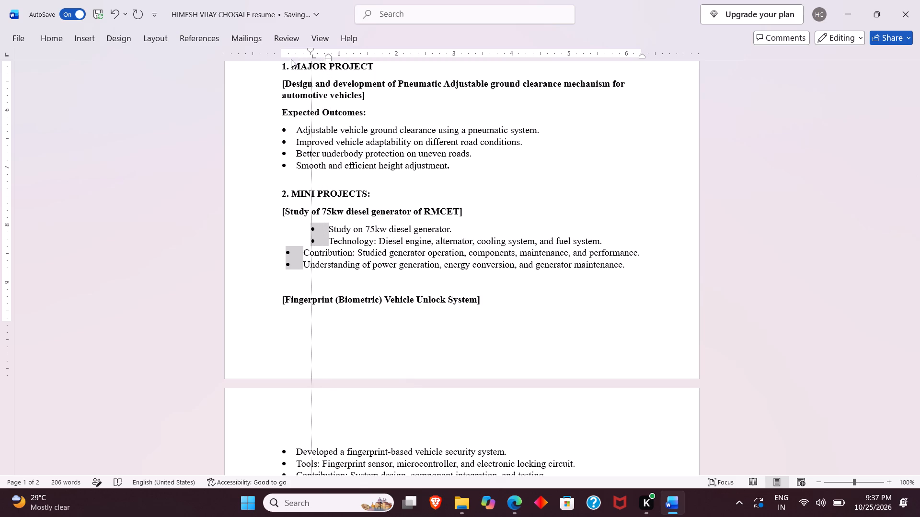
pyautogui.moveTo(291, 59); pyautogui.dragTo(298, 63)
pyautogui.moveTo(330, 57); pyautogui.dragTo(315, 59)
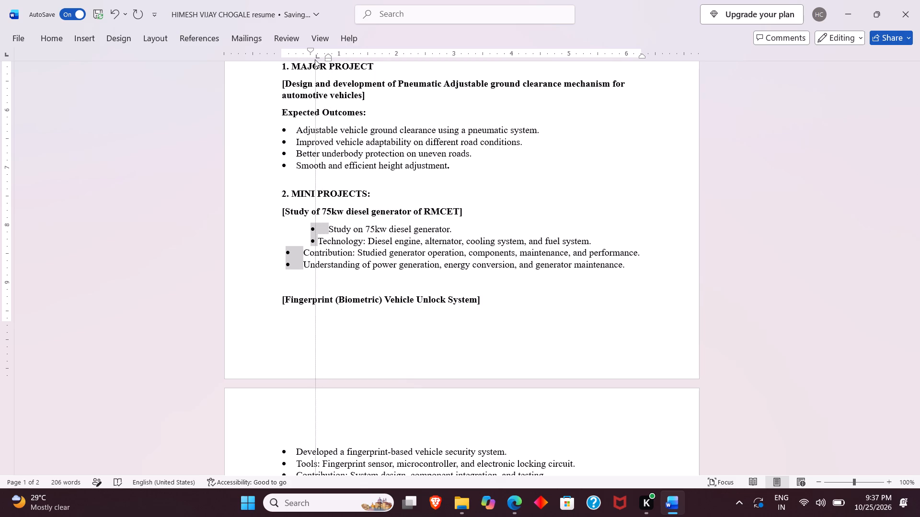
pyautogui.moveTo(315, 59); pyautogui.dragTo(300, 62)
# Reduce the indent of the "Technology" bullet to about 0.4 inch, aligning it with the two bullets below.
pyautogui.click(320, 238)
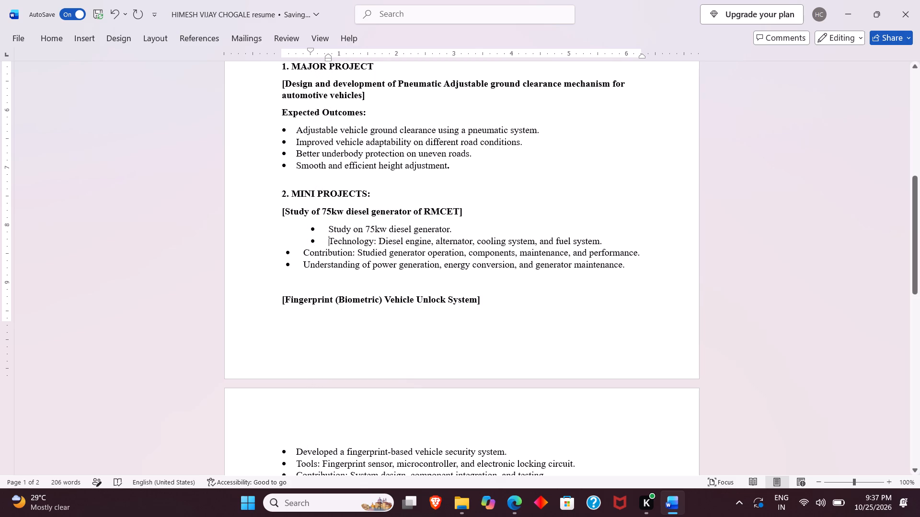
pyautogui.tripleClick(315, 243)
pyautogui.click(315, 243)
pyautogui.click(311, 241)
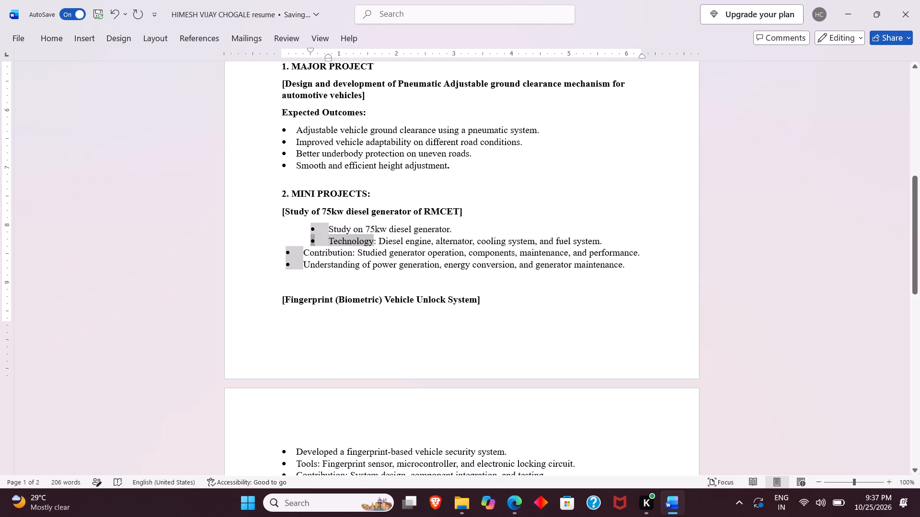
pyautogui.moveTo(329, 58); pyautogui.dragTo(310, 58)
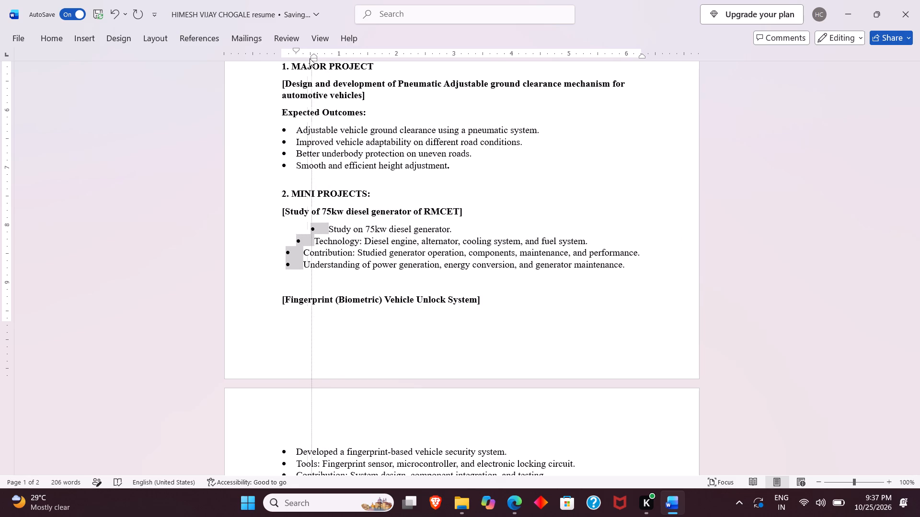
pyautogui.moveTo(310, 58); pyautogui.dragTo(302, 59)
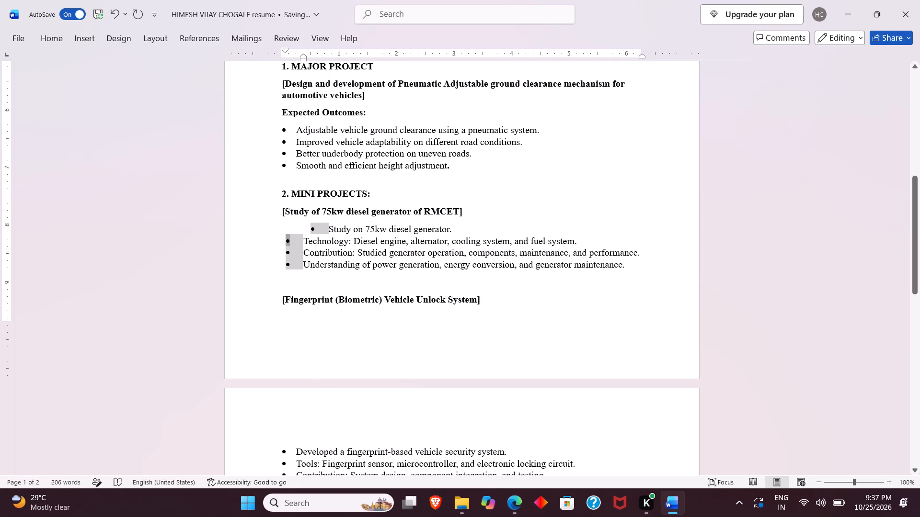
# Reduce the indent of the "Study on 75kw diesel generator." bullet to about 0.4 inch, aligning it with the other three bullets.
pyautogui.click(312, 231)
pyautogui.moveTo(312, 231); pyautogui.dragTo(314, 206)
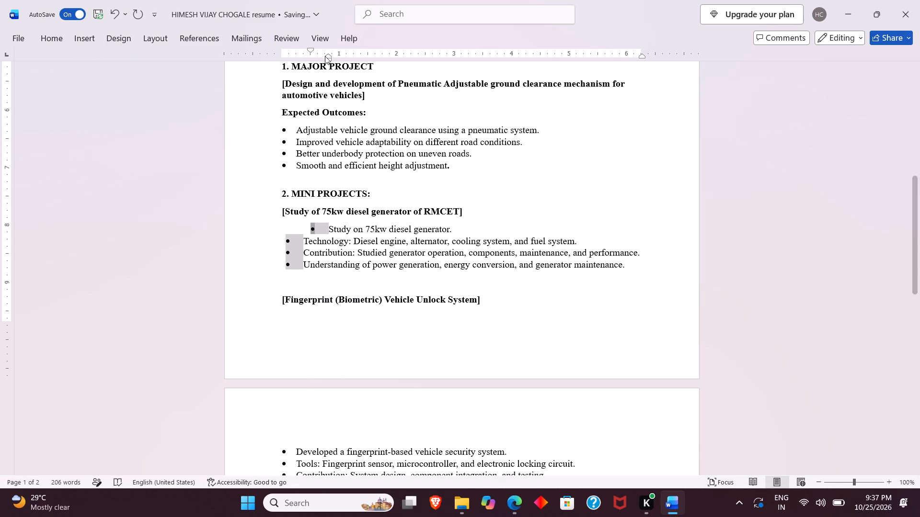
pyautogui.moveTo(328, 56); pyautogui.dragTo(306, 55)
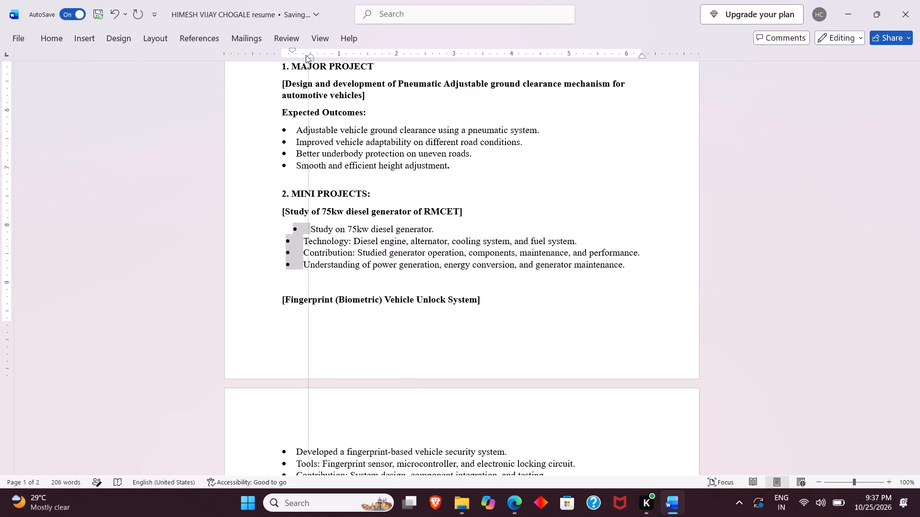
pyautogui.moveTo(306, 55); pyautogui.dragTo(302, 54)
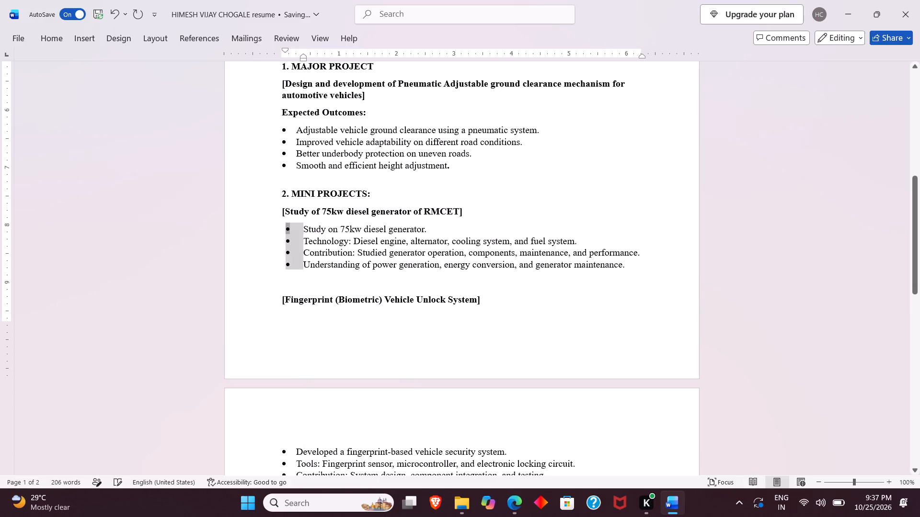
# Review the layout of the resume's first page, from the upper sections down to the mini projects.
pyautogui.scroll(7, 302, 218)
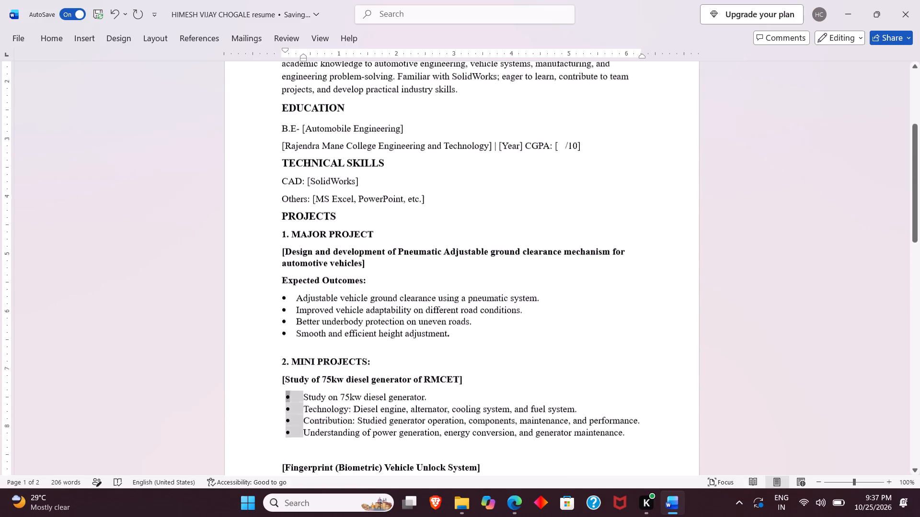
pyautogui.scroll(4, 305, 224)
pyautogui.scroll(-3, 305, 224)
pyautogui.scroll(1, 305, 224)
pyautogui.scroll(-1, 305, 224)
pyautogui.scroll(1, 305, 224)
pyautogui.scroll(-7, 305, 224)
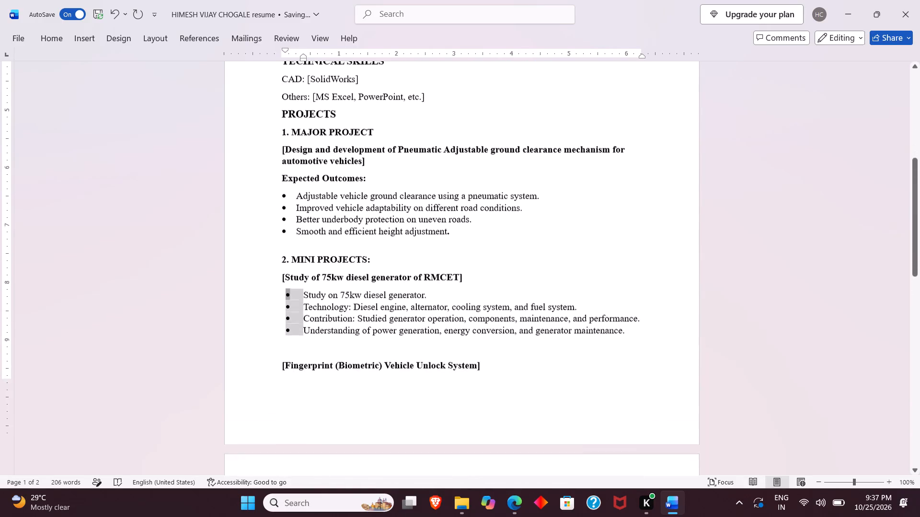
# Move the "[Fingerprint (Biometric) Vehicle Unlock System]" heading onto the second page with its bullets by inserting three blank lines before it.
pyautogui.scroll(-4, 292, 201)
pyautogui.click(275, 247)
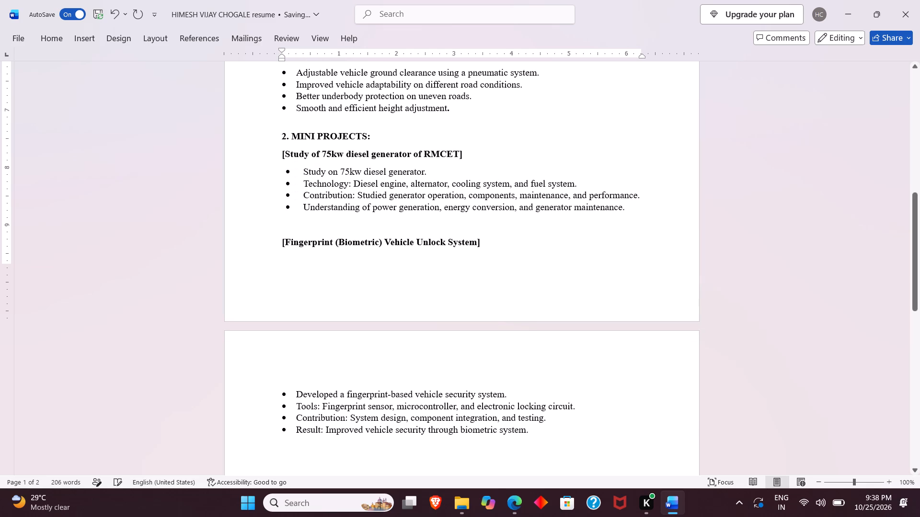
pyautogui.press('Return')
pyautogui.press('Return')
pyautogui.press('Return')
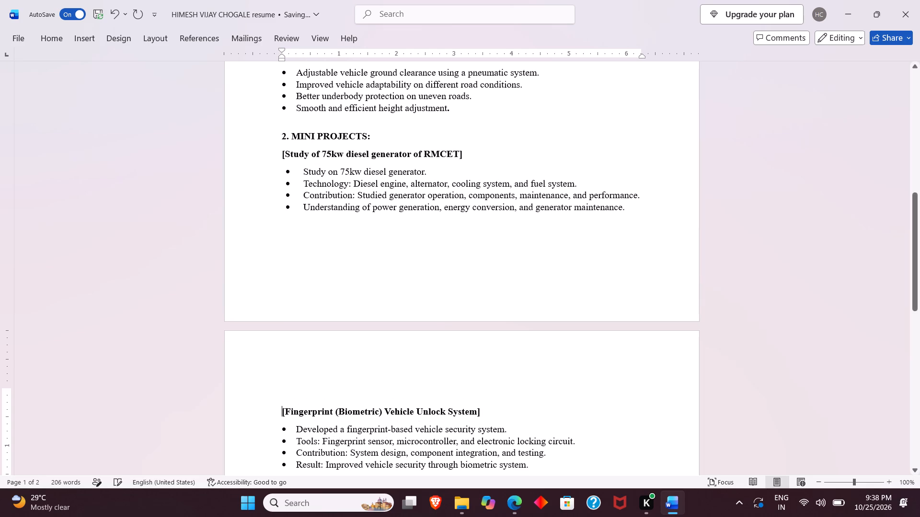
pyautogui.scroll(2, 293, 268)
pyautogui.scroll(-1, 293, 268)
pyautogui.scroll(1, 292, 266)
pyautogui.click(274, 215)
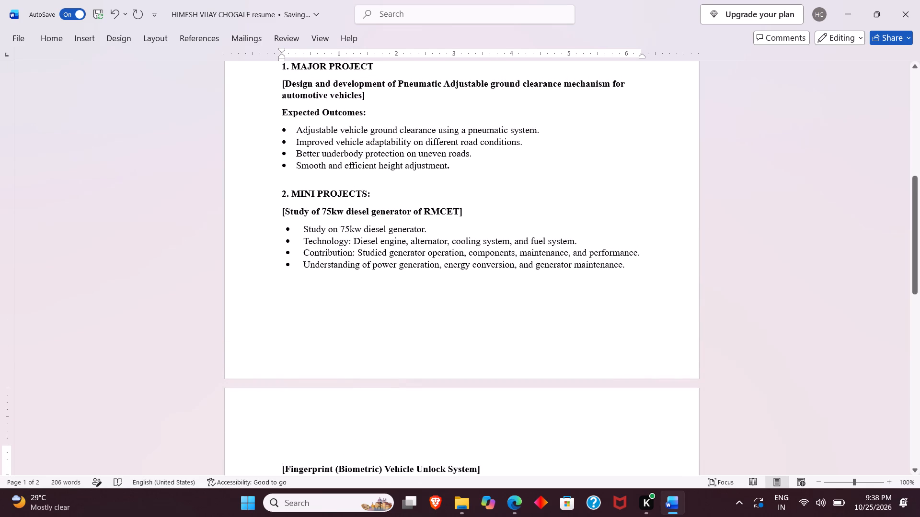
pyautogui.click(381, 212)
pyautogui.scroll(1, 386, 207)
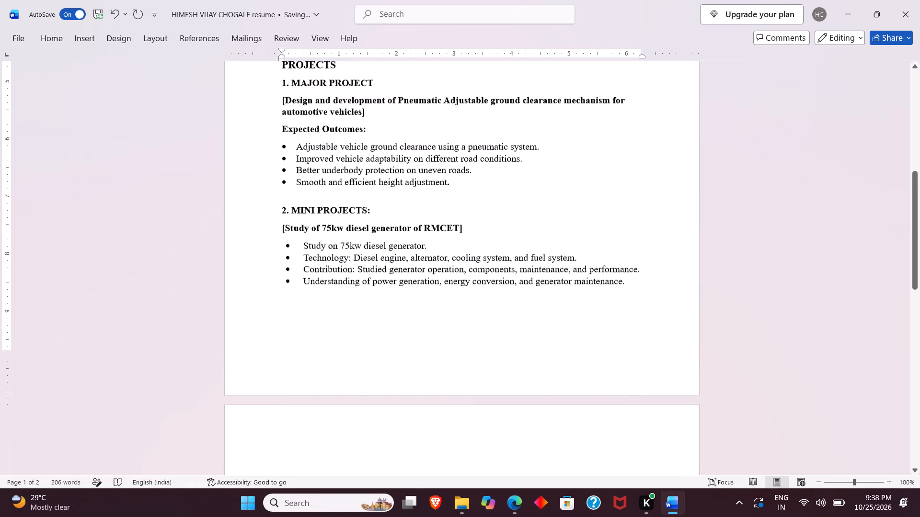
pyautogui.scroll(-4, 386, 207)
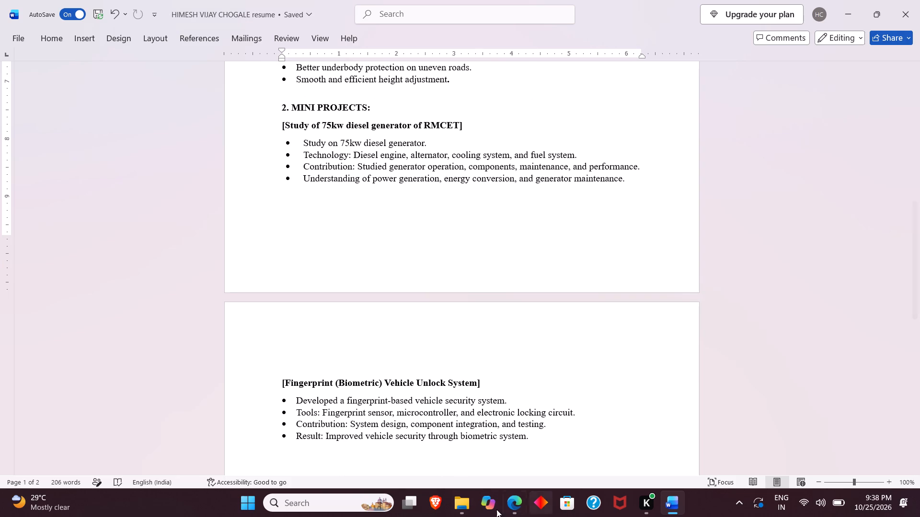
# Switch to File Explorer, open the underscore-named PDF in the mini project folder, examine its diesel generator report pages, and close it.
pyautogui.click(469, 498)
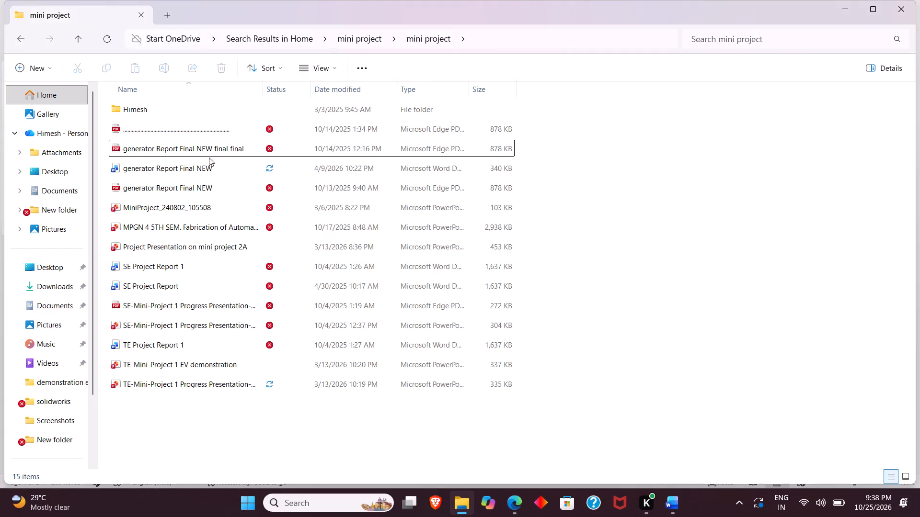
pyautogui.doubleClick(210, 134)
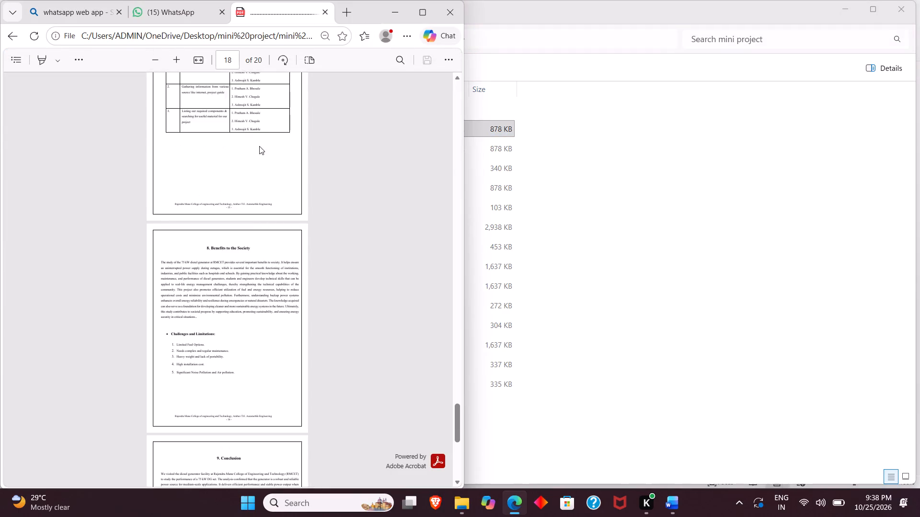
pyautogui.scroll(8, 259, 147)
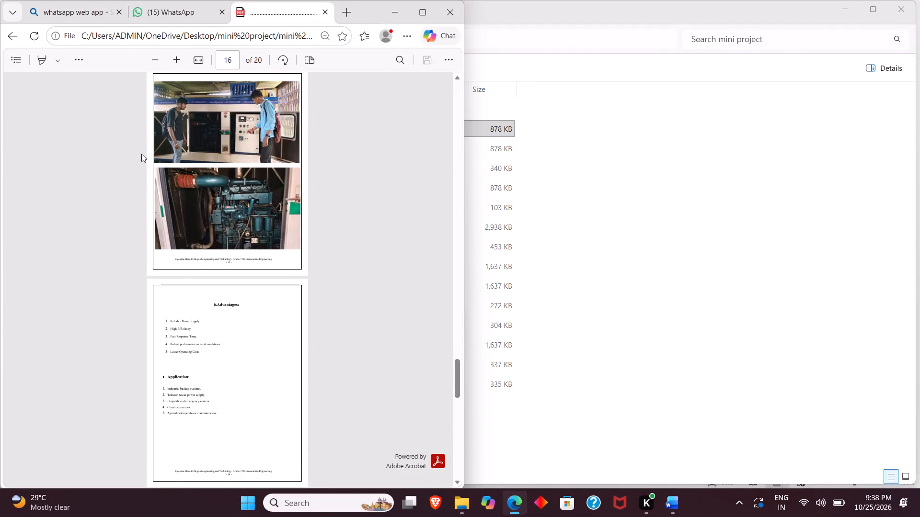
pyautogui.scroll(3, 152, 155)
pyautogui.middleClick(187, 337)
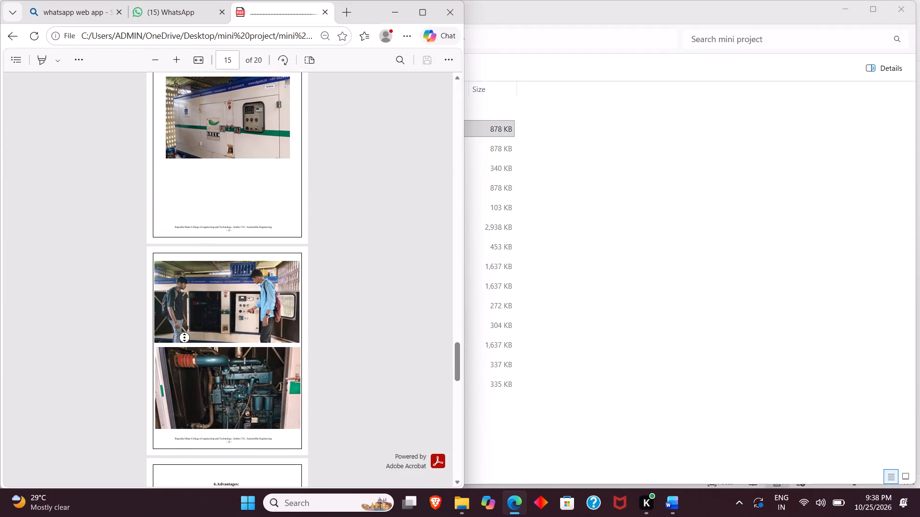
pyautogui.scroll(-2, 185, 341)
pyautogui.scroll(1, 185, 341)
pyautogui.scroll(-3, 185, 341)
pyautogui.scroll(1, 185, 341)
pyautogui.scroll(-2, 185, 341)
pyautogui.scroll(3, 186, 334)
pyautogui.middleClick(188, 329)
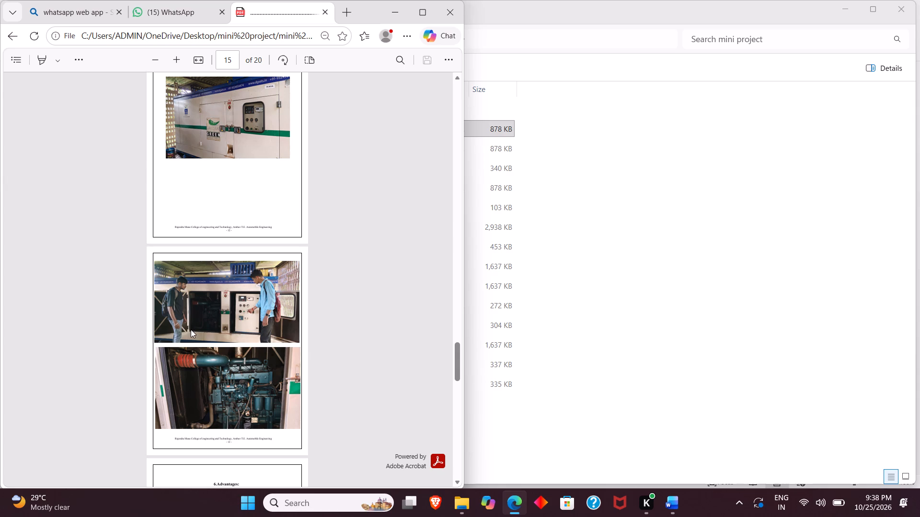
pyautogui.moveTo(191, 329); pyautogui.dragTo(207, 359)
pyautogui.rightClick(191, 329)
pyautogui.scroll(-2, 189, 327)
pyautogui.scroll(1, 199, 331)
pyautogui.scroll(-1, 199, 331)
pyautogui.scroll(2, 199, 331)
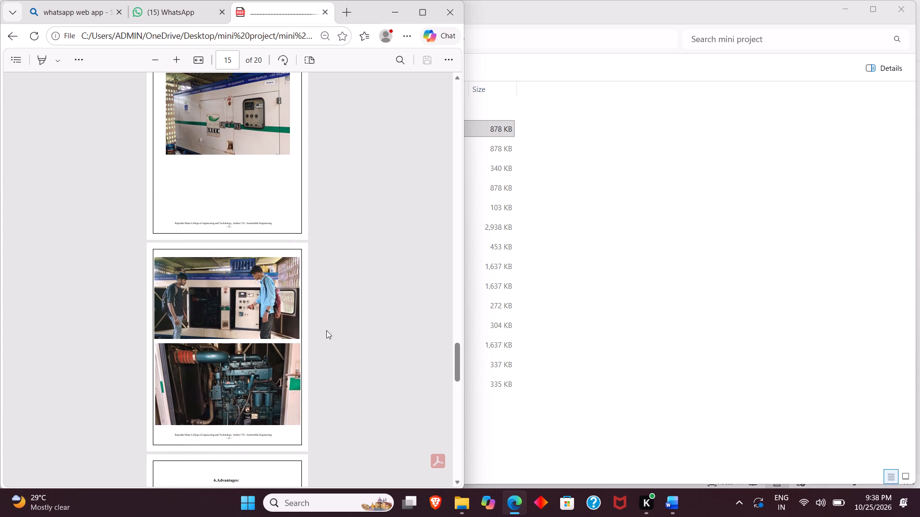
pyautogui.click(453, 12)
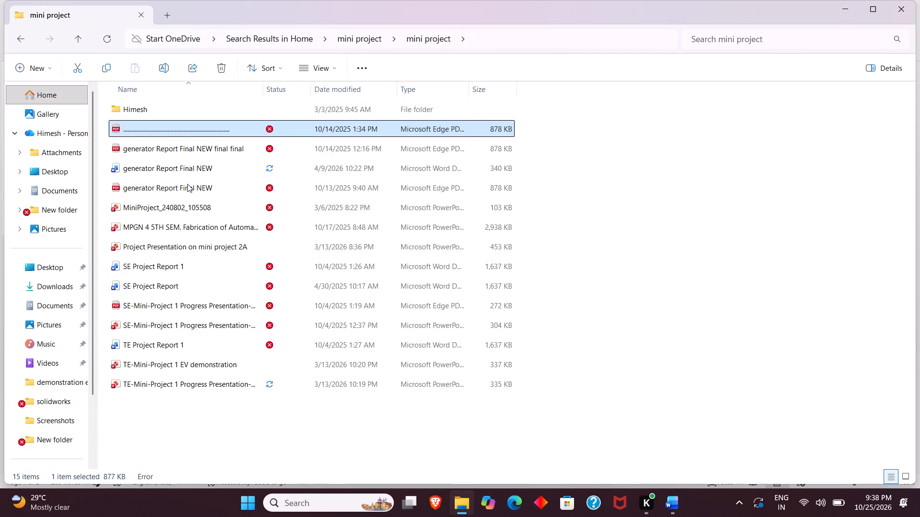
# Check the SE Project Report 1 document and the MiniProject_240802_105508 presentation in the mini project folder, closing each one.
pyautogui.doubleClick(178, 266)
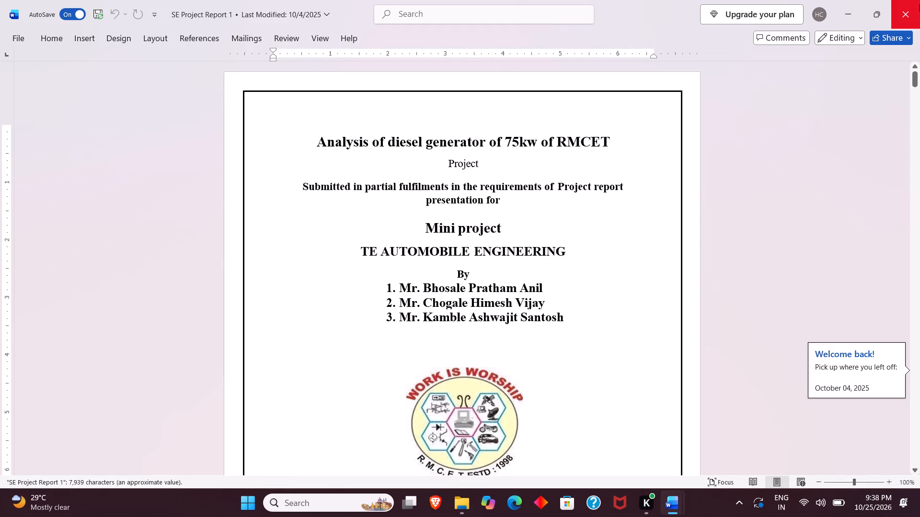
pyautogui.click(919, 4)
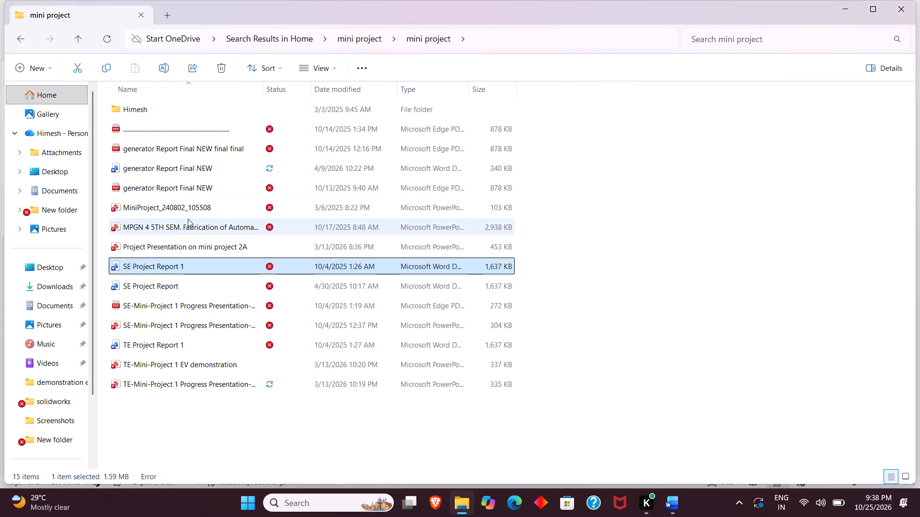
pyautogui.doubleClick(149, 214)
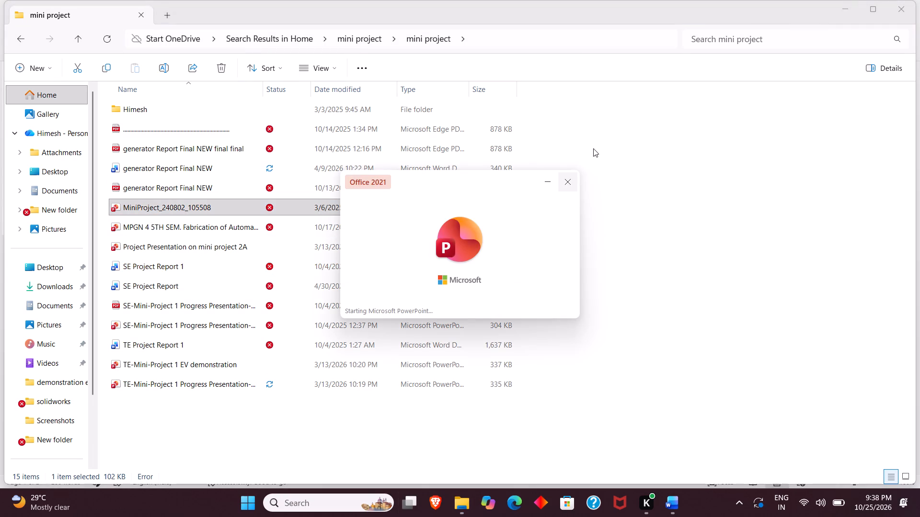
pyautogui.click(635, 112)
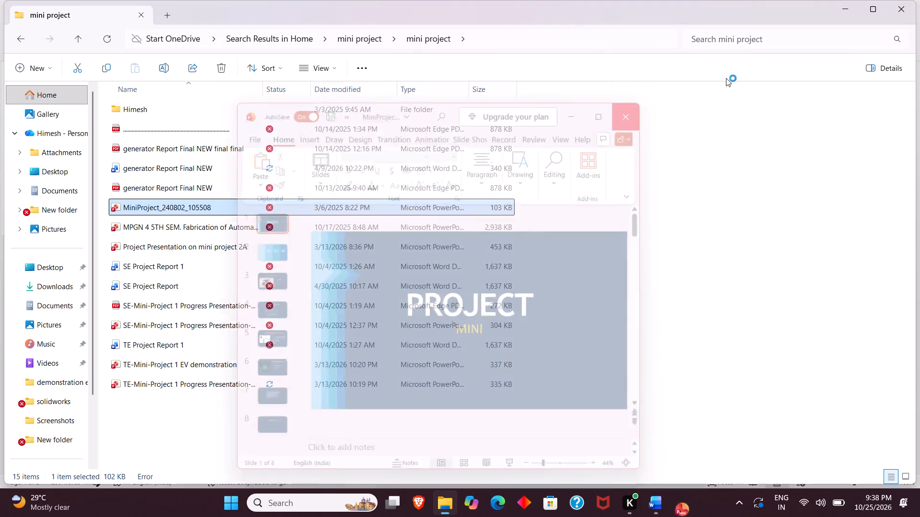
# Search the mini project folder for "ev" and open the TE-Mini-Project 1 EV demonstration presentation.
pyautogui.click(725, 40)
pyautogui.write('ev')
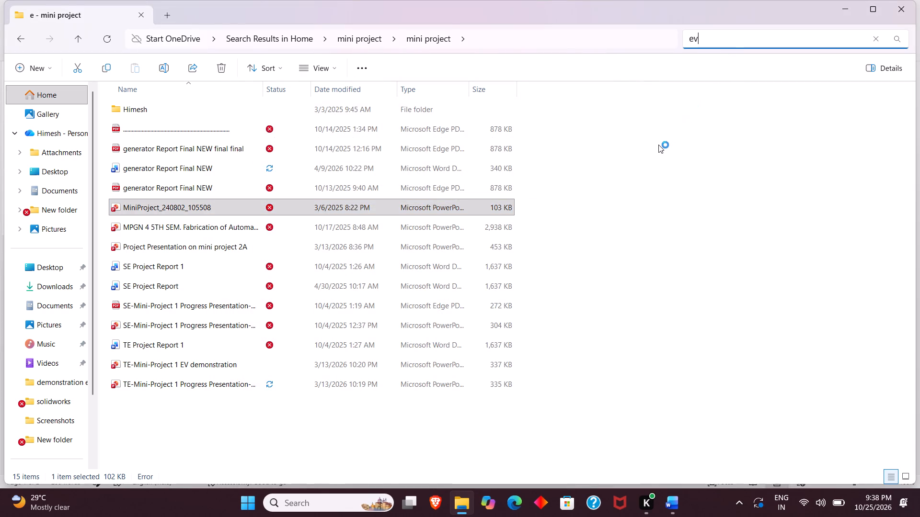
pyautogui.doubleClick(210, 102)
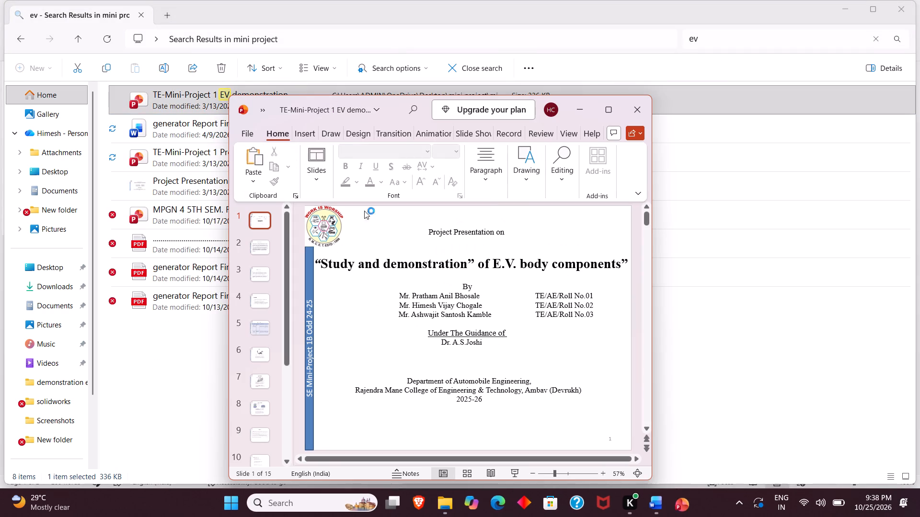
# Copy the title "Study and demonstration” of E.V. body components" from the first slide, and close the folder and presentation.
pyautogui.moveTo(324, 261); pyautogui.dragTo(361, 264)
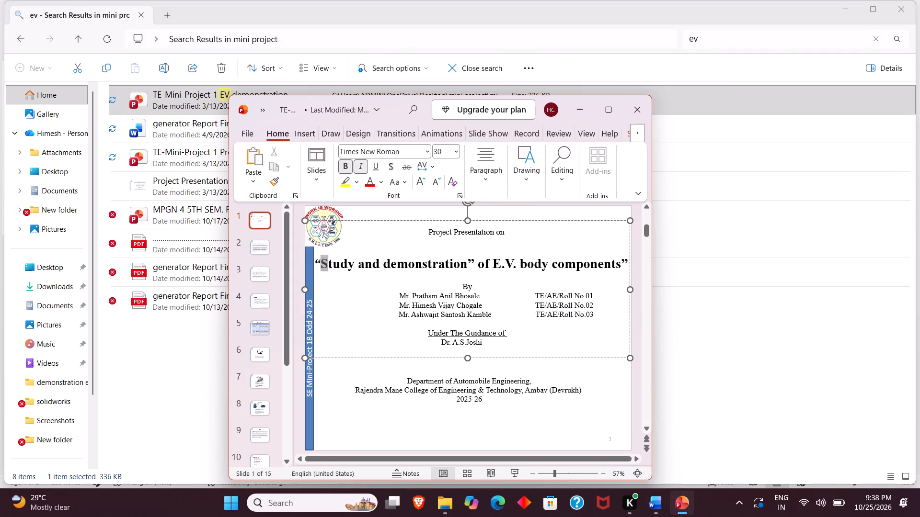
pyautogui.moveTo(361, 264); pyautogui.dragTo(601, 258)
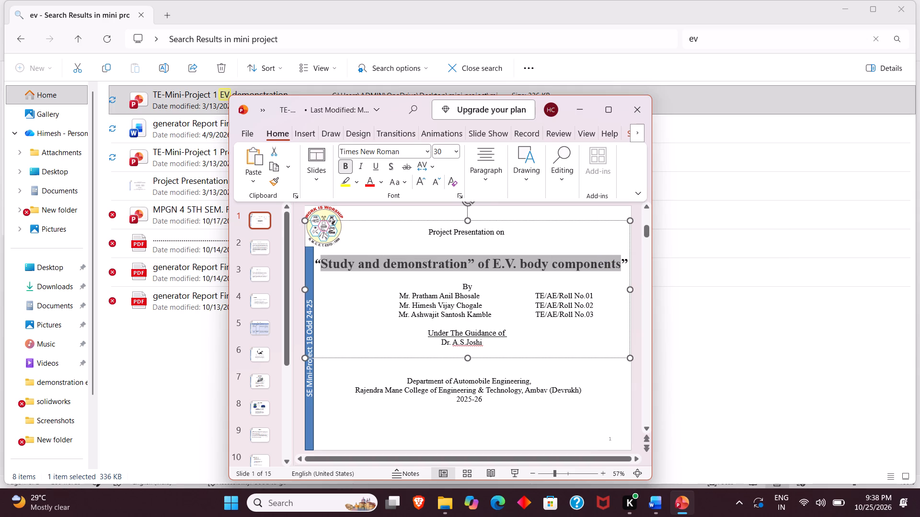
pyautogui.hotkey('ctrl', 'c')
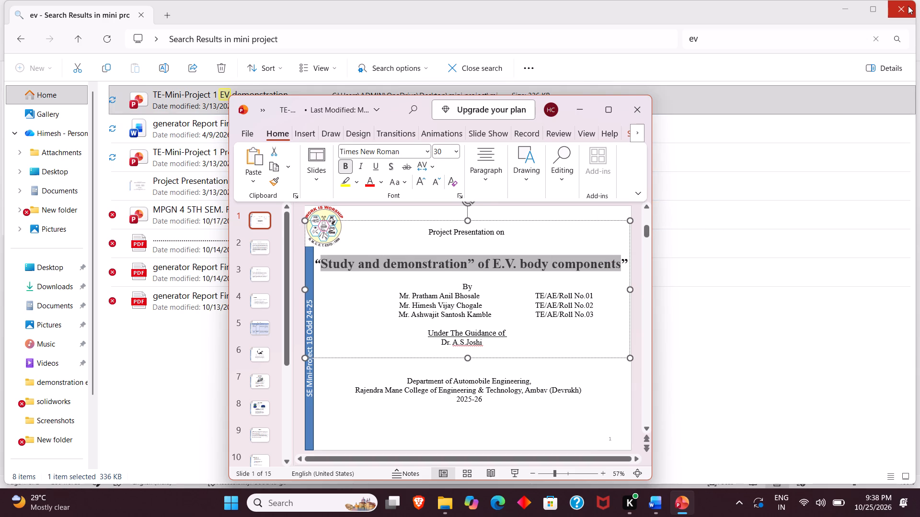
pyautogui.click(908, 6)
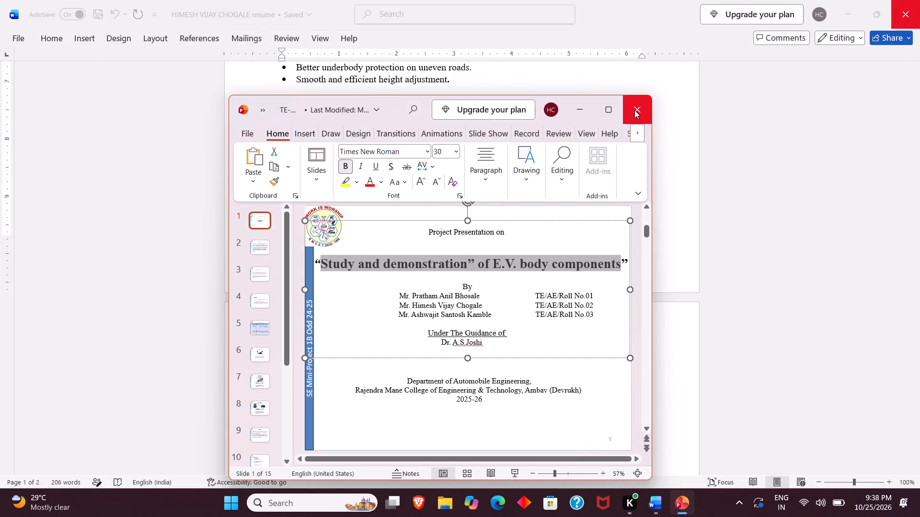
pyautogui.click(634, 110)
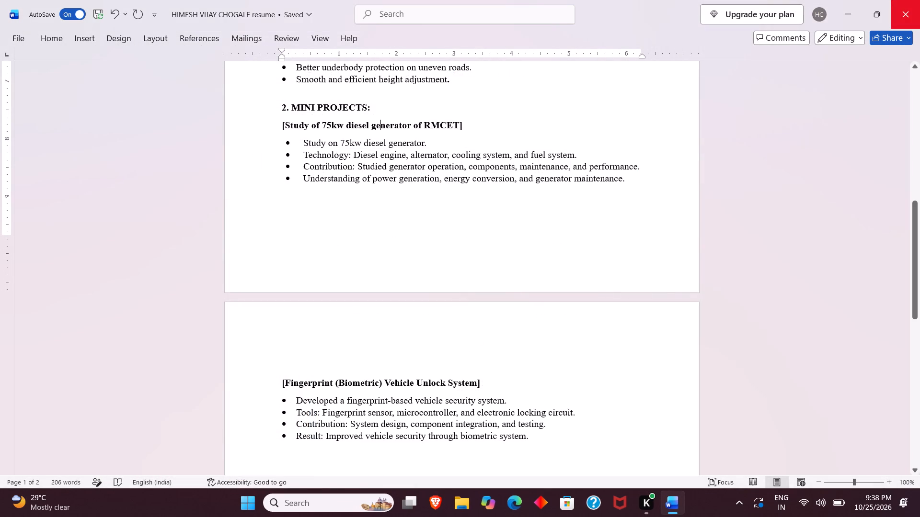
# Insert the copied E.V. project title in square brackets on a new line above the diesel generator heading under MINI PROJECTS.
pyautogui.click(280, 122)
pyautogui.press('Return')
pyautogui.press('Up')
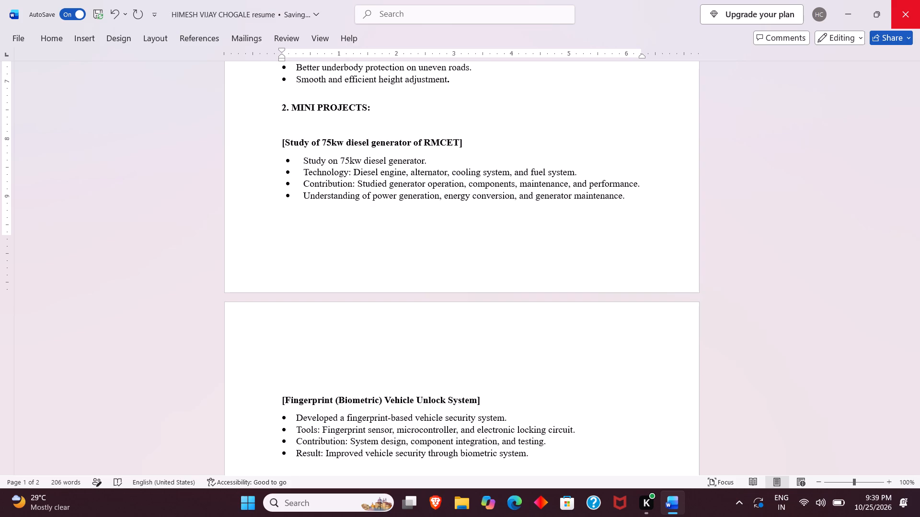
pyautogui.hotkey('ctrl', 'v')
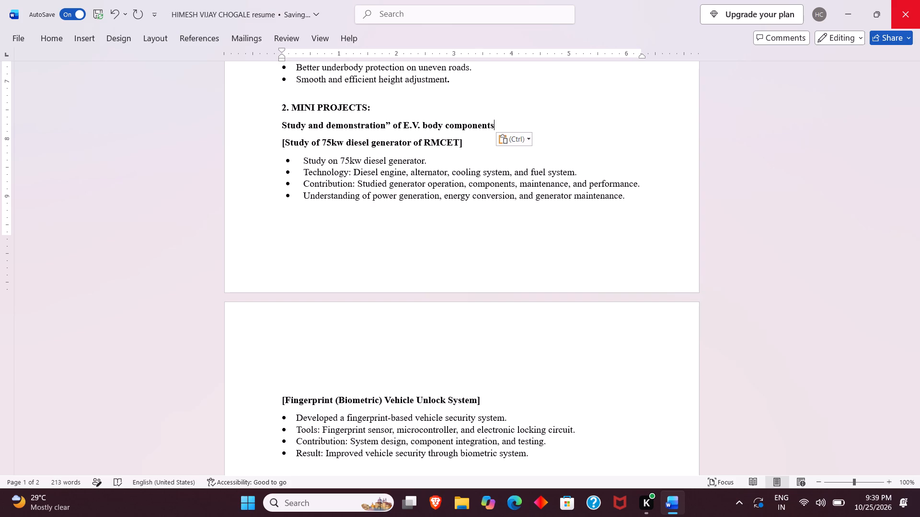
pyautogui.press(']')
pyautogui.press('Right')
pyautogui.press('Up')
pyautogui.press('[')
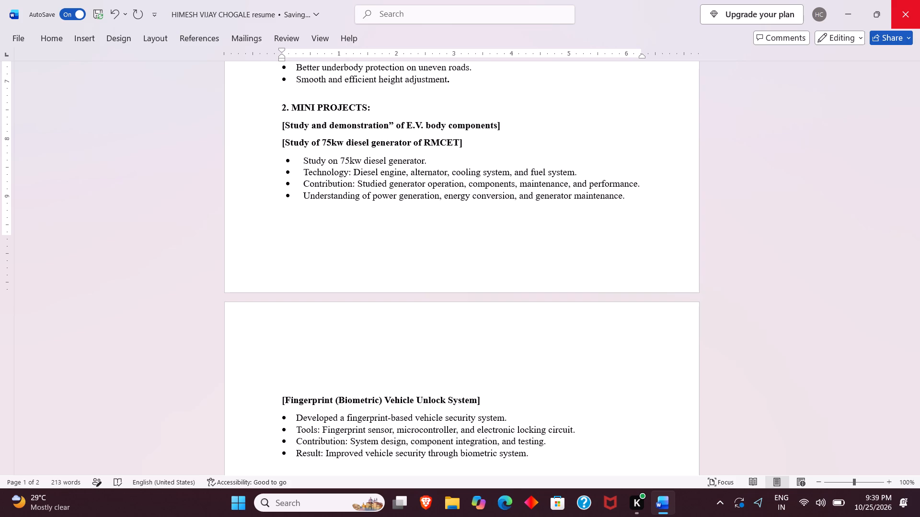
# Delete the stray quotation mark after "demonstration" in the E.V. project heading.
pyautogui.click(394, 123)
pyautogui.press('BackSpace')
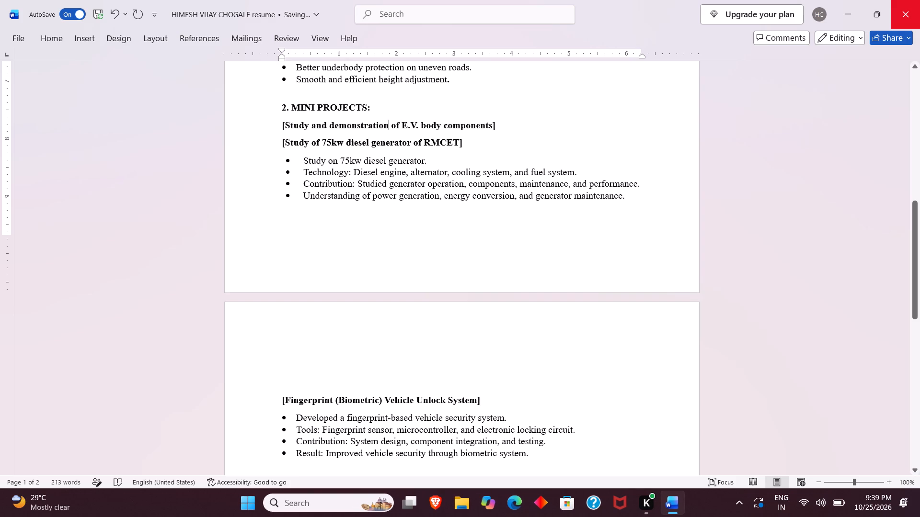
# Add an empty line below the "[Study and demonstration of E.V. body components]" heading.
pyautogui.click(512, 123)
pyautogui.press('Return')
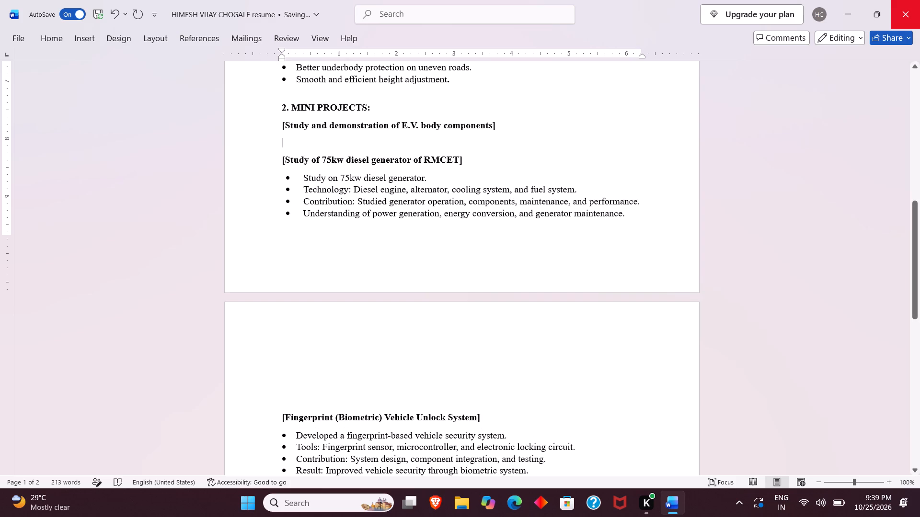
# Open Microsoft Edge and activate the web search box on the new tab page.
pyautogui.scroll(1, 465, 190)
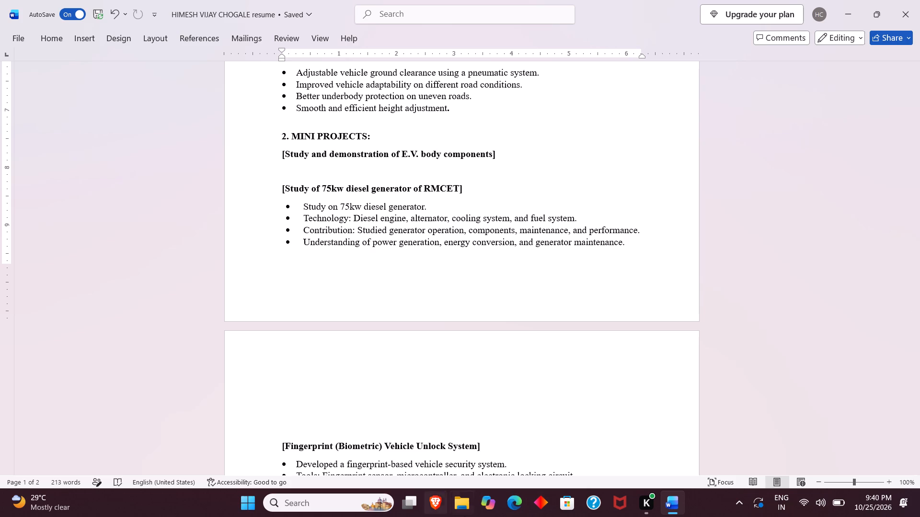
pyautogui.click(515, 502)
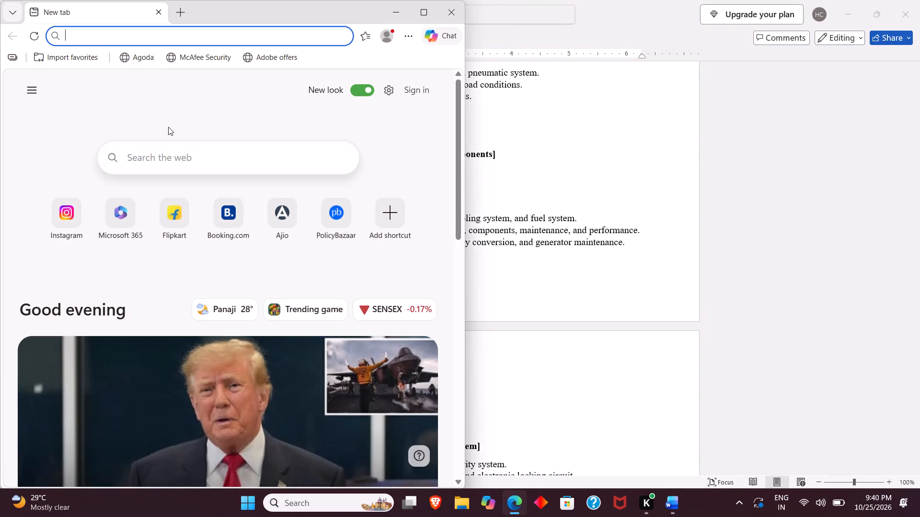
pyautogui.click(176, 155)
pyautogui.click(129, 161)
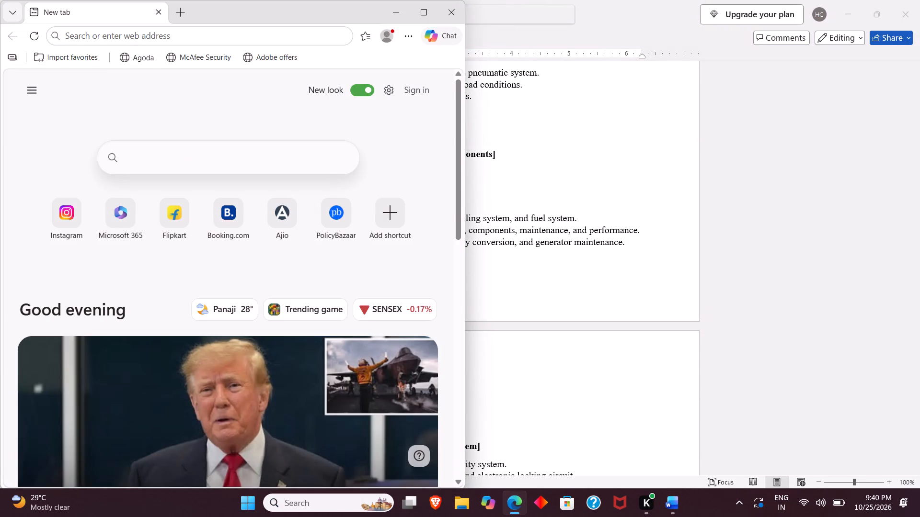
pyautogui.click(131, 159)
pyautogui.click(134, 165)
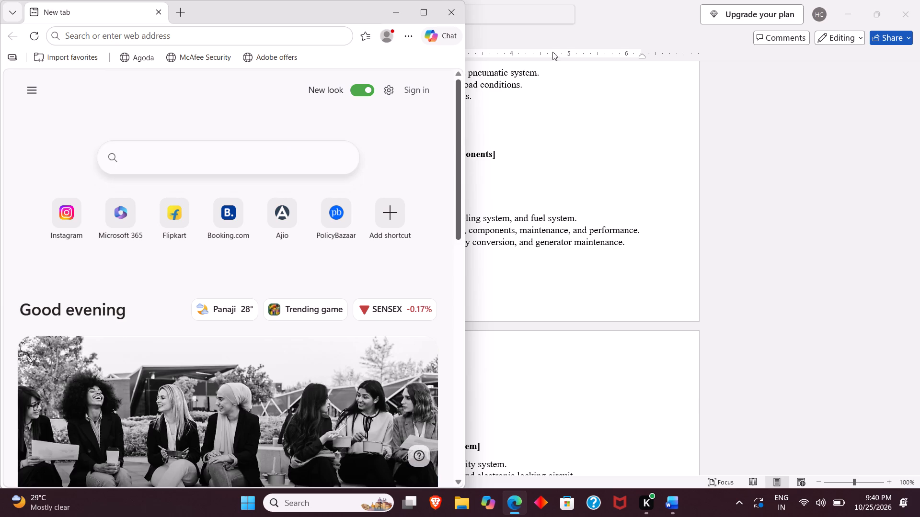
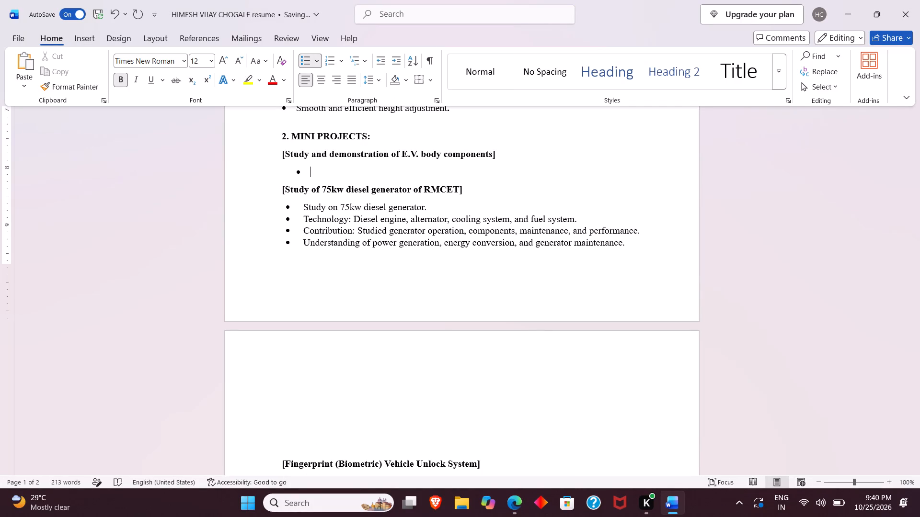
# Paste the copied Studied, Tools/Technology, Contribution and Expected Outcomes points as bullets under the E.V. body components heading.
pyautogui.hotkey('ctrl', 'v')
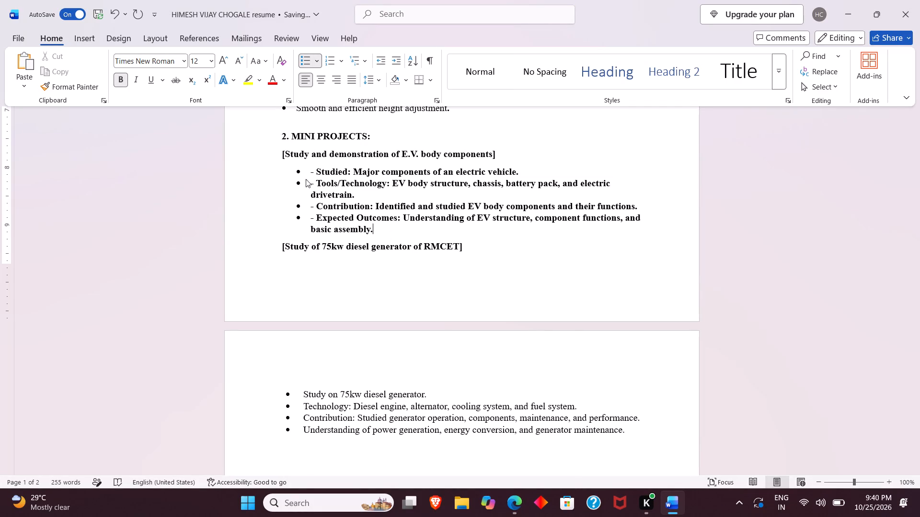
# Place the text cursor between the leading hyphen and "Expected Outcomes" in the last E.V. project bullet.
pyautogui.click(317, 215)
pyautogui.click(315, 216)
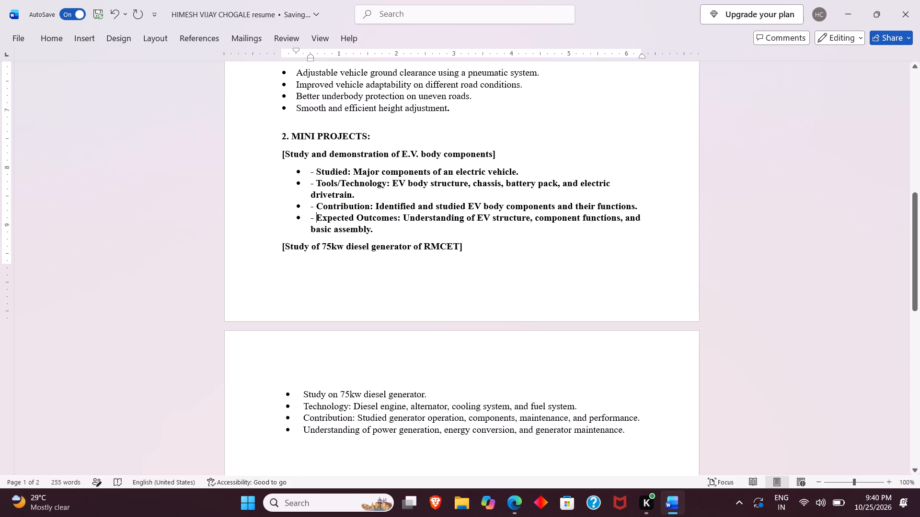
# Delete the leading dashes from the four bullets under the E.V. body components heading.
pyautogui.press('BackSpace')
pyautogui.press('BackSpace')
pyautogui.press('Up')
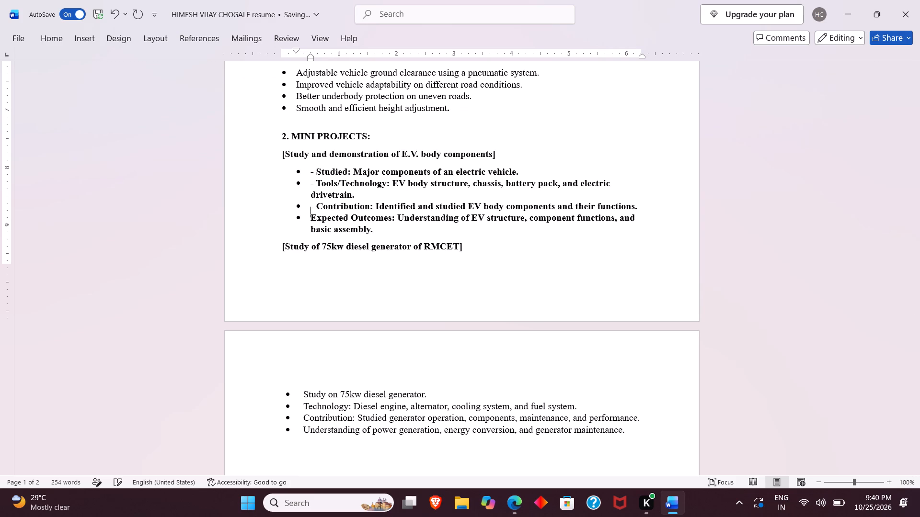
pyautogui.press('Right')
pyautogui.press('BackSpace')
pyautogui.press('Up')
pyautogui.press('BackSpace')
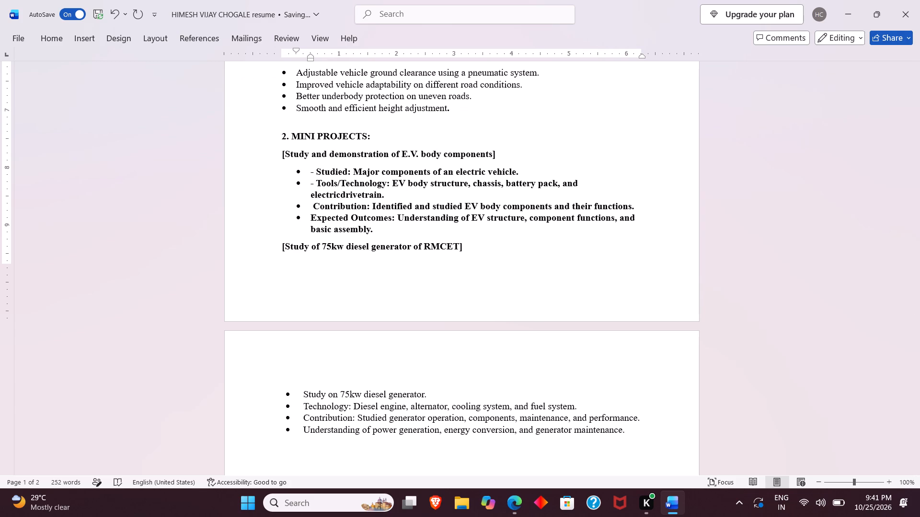
pyautogui.hotkey('ctrl', 'z')
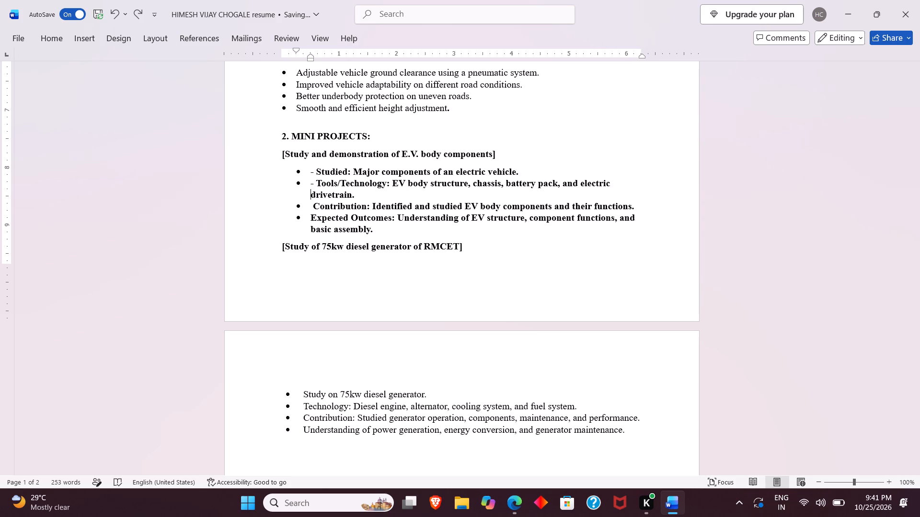
pyautogui.press('Up')
pyautogui.press('Right')
pyautogui.press('BackSpace')
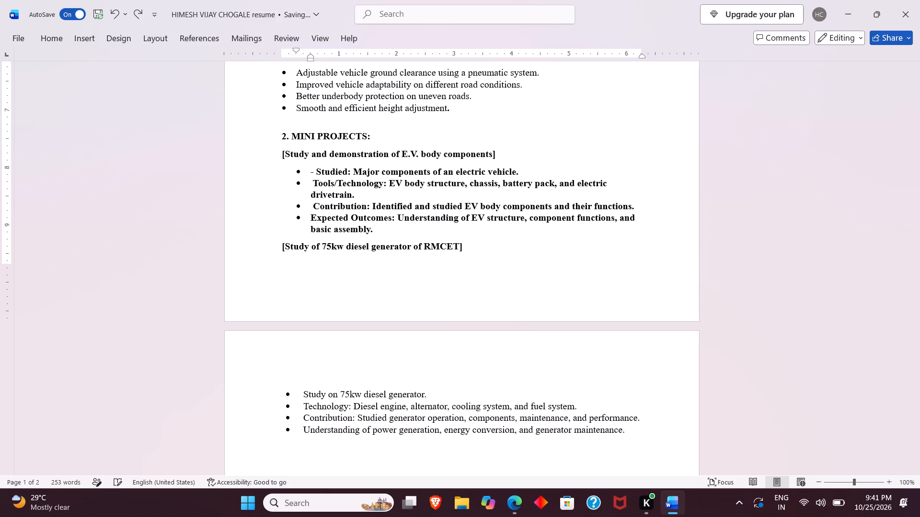
pyautogui.press('Up')
pyautogui.press('Right')
pyautogui.press('BackSpace')
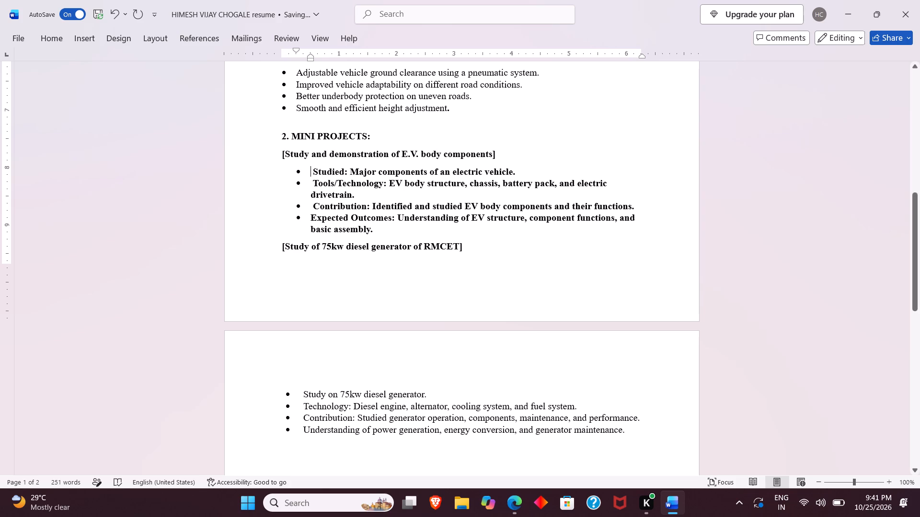
# Insert an empty line above the "[Study of 75kw diesel generator of RMCET]" heading.
pyautogui.click(282, 247)
pyautogui.press('Return')
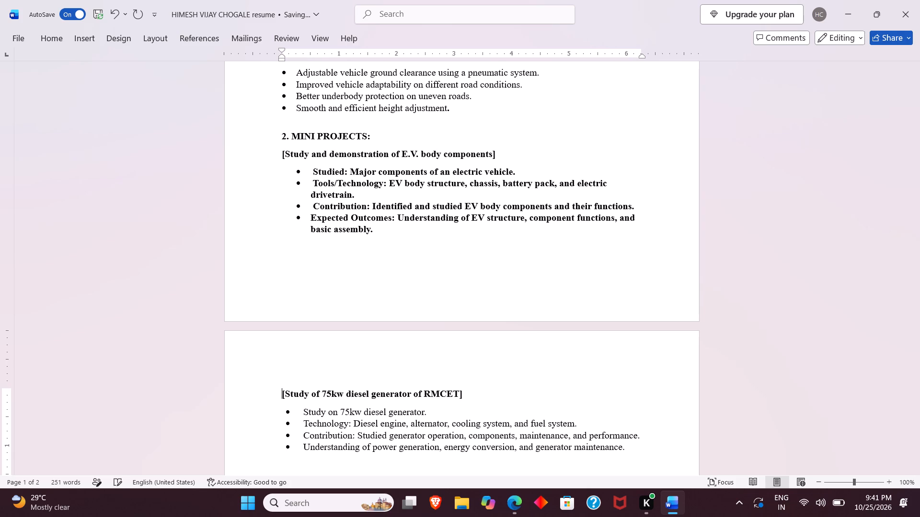
# Shift the four E.V. body components bullets out to the margin, in line with the major project's bullets.
pyautogui.scroll(-1, 381, 283)
pyautogui.scroll(4, 286, 125)
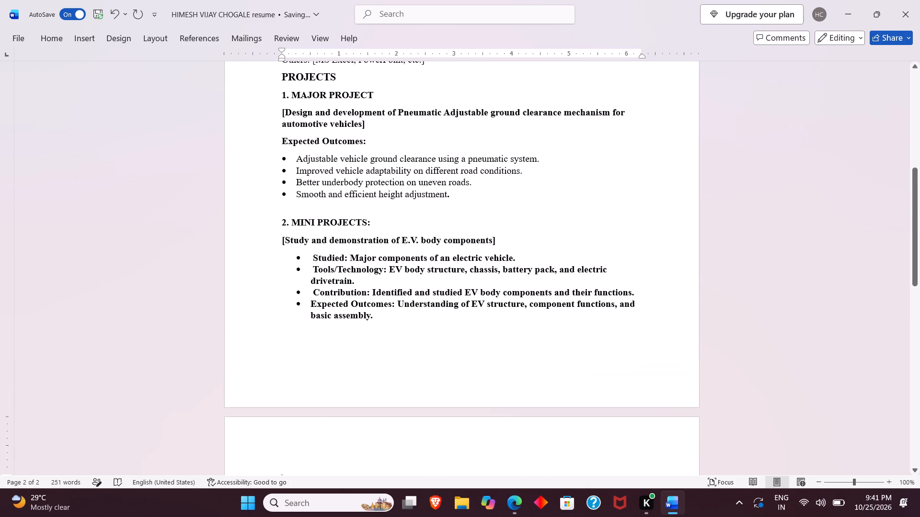
pyautogui.scroll(3, 339, 155)
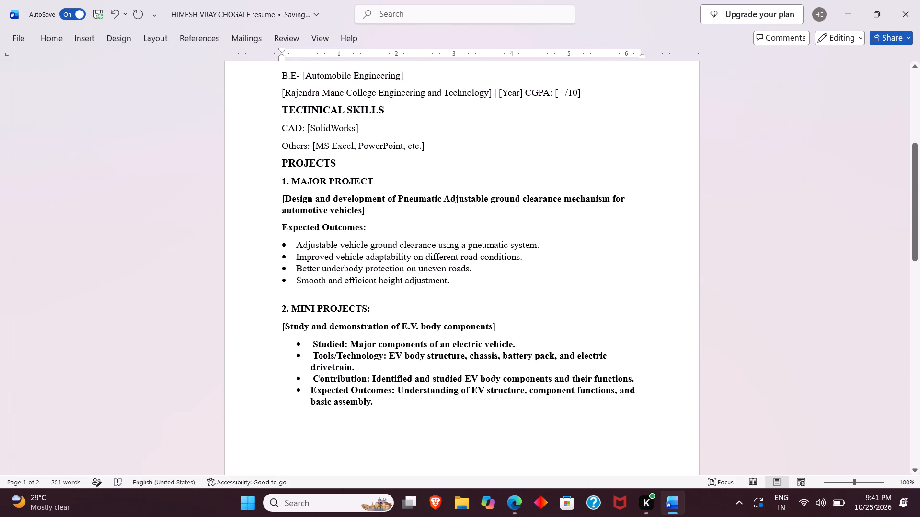
pyautogui.moveTo(374, 416); pyautogui.dragTo(364, 412)
pyautogui.moveTo(364, 412); pyautogui.dragTo(437, 433)
pyautogui.moveTo(299, 394); pyautogui.dragTo(298, 344)
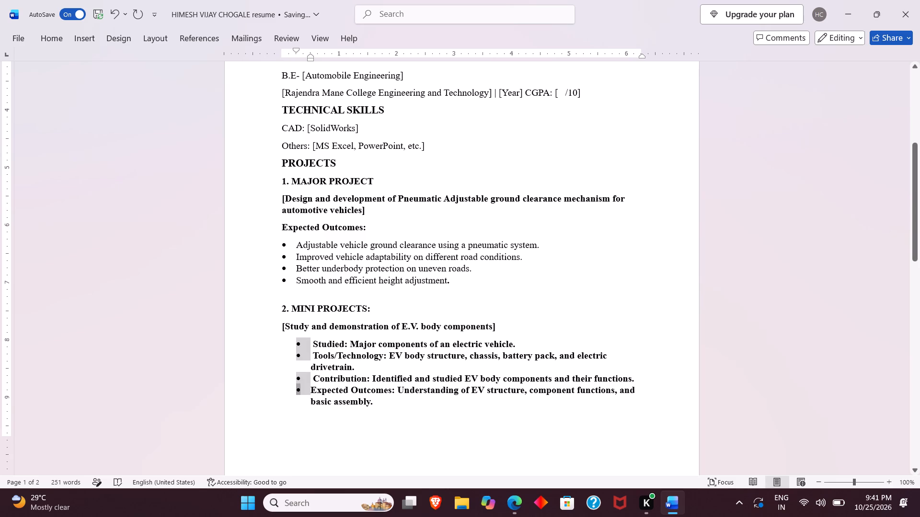
pyautogui.keyDown('ctrl'); pyautogui.click(299, 380); pyautogui.keyUp('ctrl')
pyautogui.moveTo(300, 389); pyautogui.dragTo(281, 342)
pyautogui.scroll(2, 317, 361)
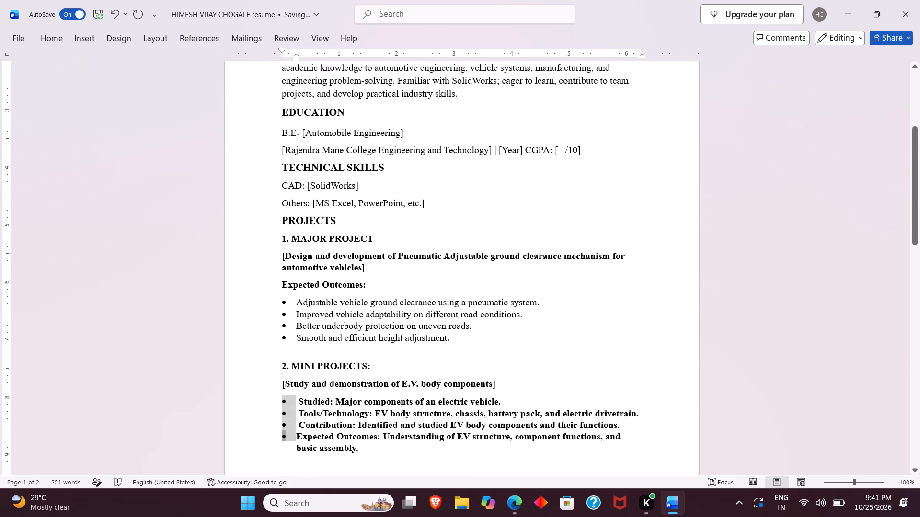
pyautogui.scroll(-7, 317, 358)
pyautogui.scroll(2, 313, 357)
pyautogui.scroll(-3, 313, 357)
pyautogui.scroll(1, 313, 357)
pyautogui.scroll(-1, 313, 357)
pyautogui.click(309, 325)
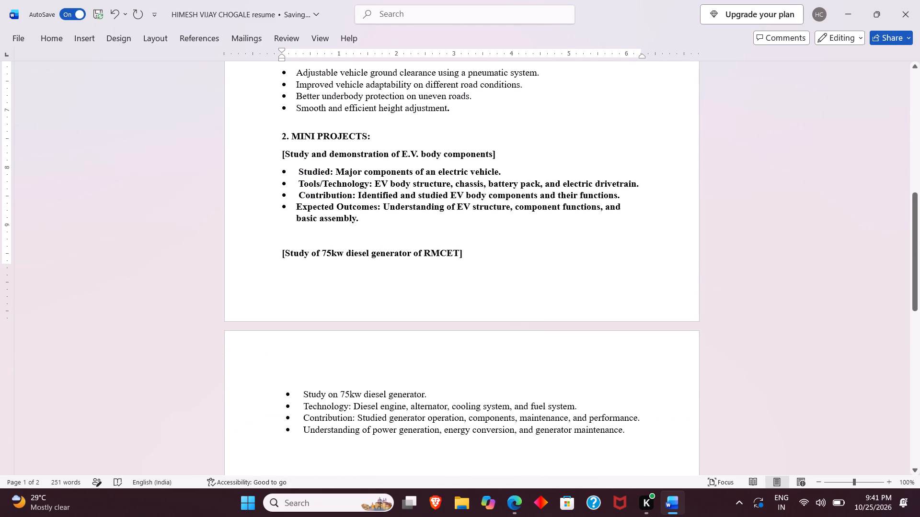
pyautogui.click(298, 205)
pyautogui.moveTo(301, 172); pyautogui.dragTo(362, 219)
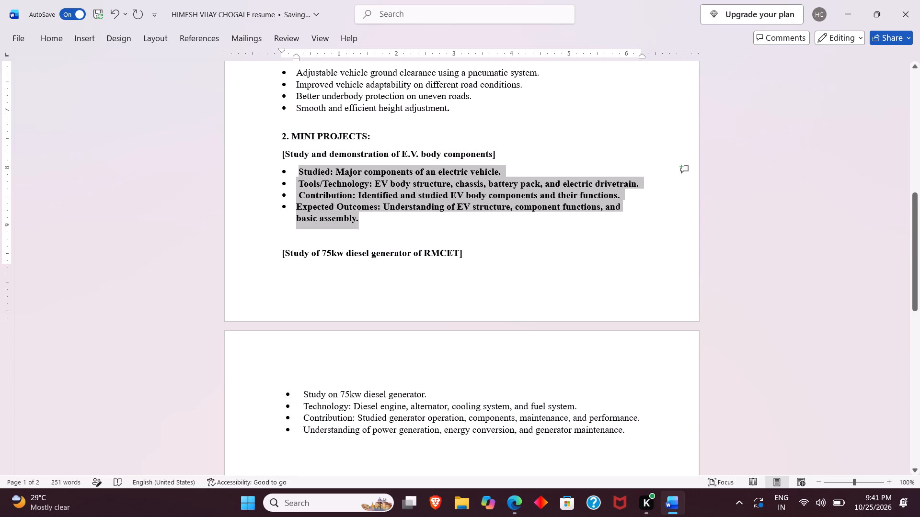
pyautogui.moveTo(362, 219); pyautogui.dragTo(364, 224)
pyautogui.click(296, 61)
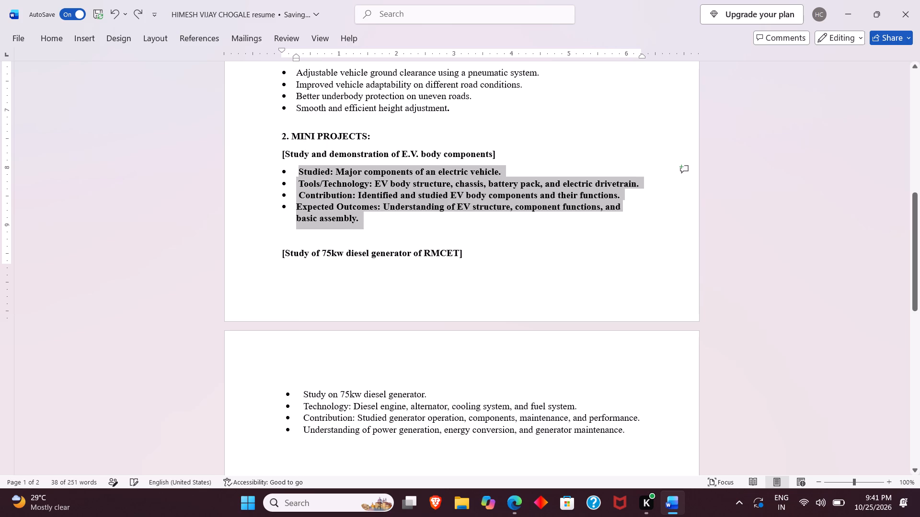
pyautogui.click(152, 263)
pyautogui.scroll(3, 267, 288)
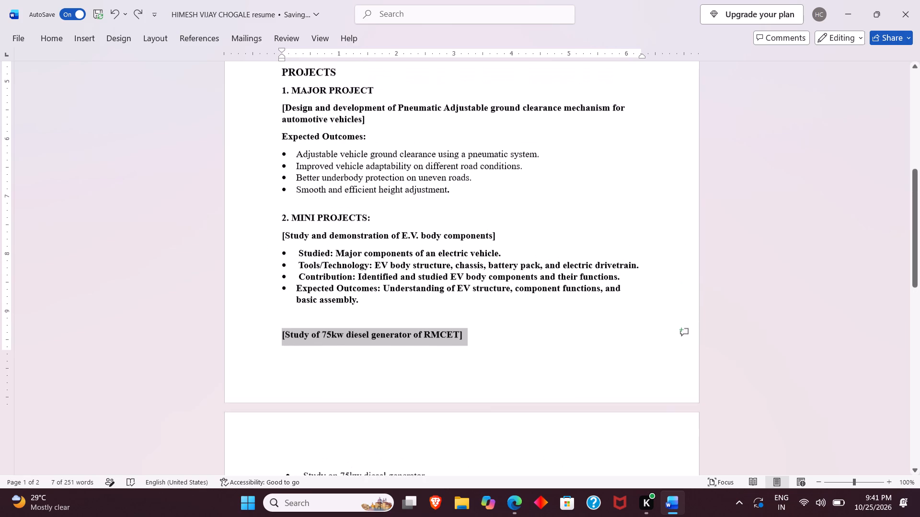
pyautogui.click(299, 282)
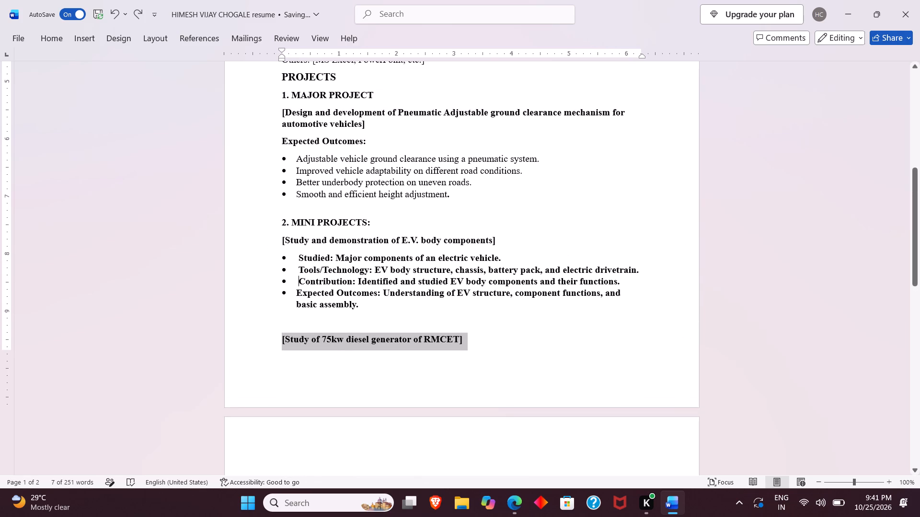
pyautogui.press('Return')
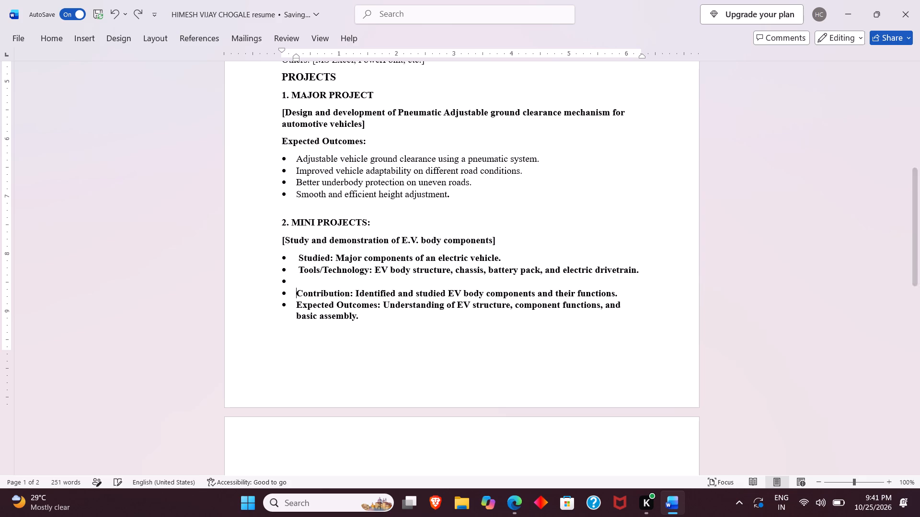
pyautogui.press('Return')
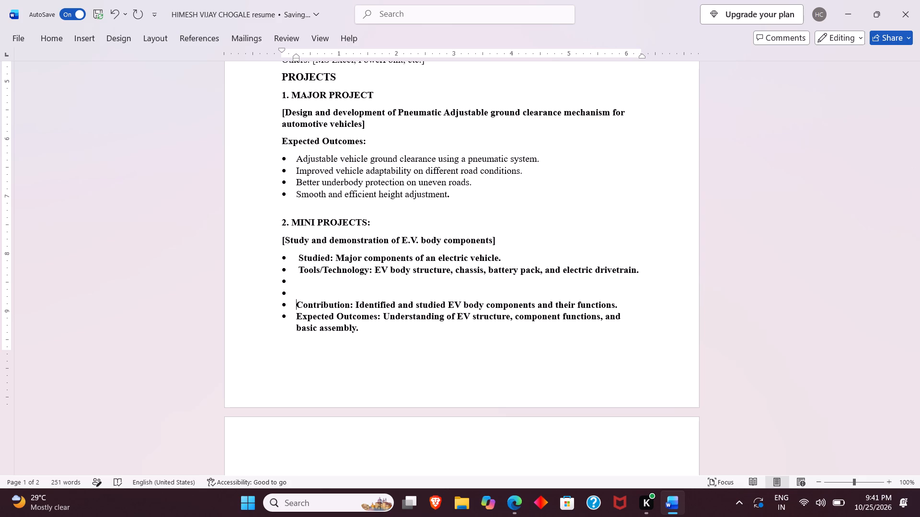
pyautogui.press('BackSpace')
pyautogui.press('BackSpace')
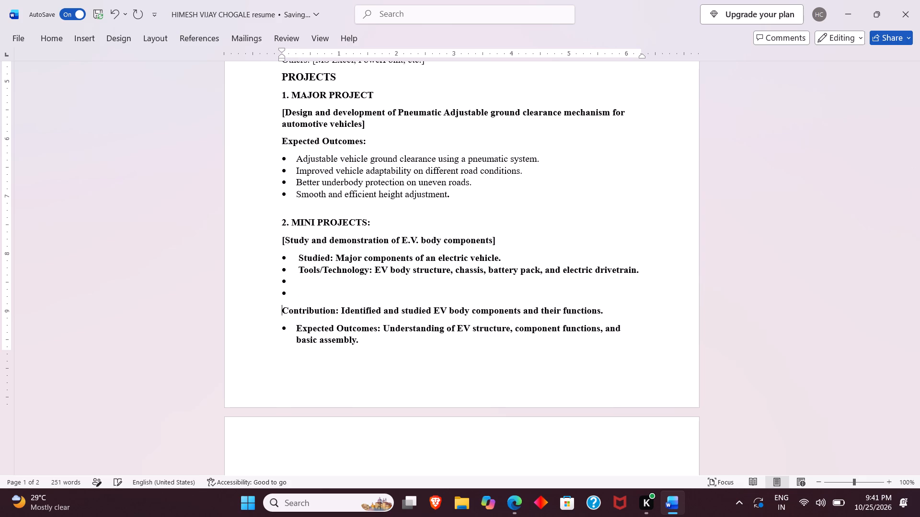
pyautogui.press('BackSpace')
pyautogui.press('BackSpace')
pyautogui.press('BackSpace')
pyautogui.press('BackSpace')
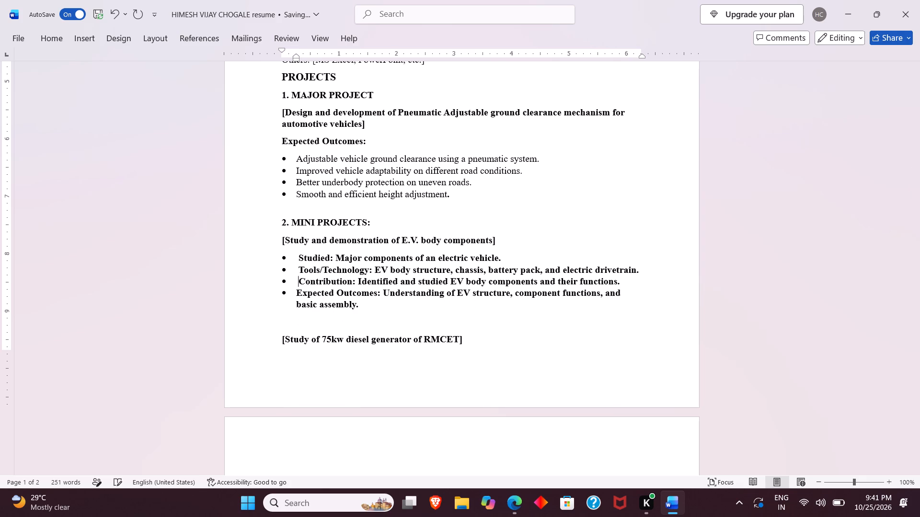
# Delete the leading space before "Contribution", "Tools/Technology" and "Studied" in the E.V. body components bullets.
pyautogui.press('BackSpace')
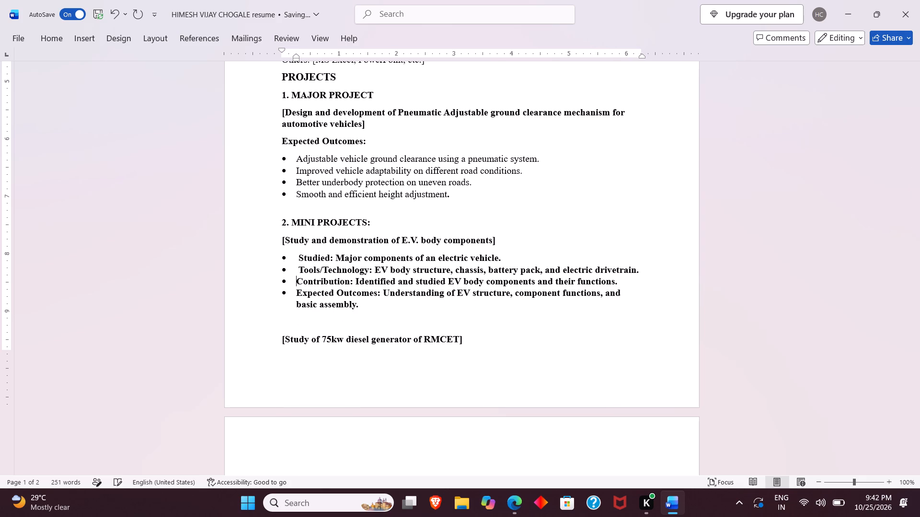
pyautogui.press('Up')
pyautogui.press('Right')
pyautogui.press('BackSpace')
pyautogui.press('Up')
pyautogui.press('Right')
pyautogui.press('BackSpace')
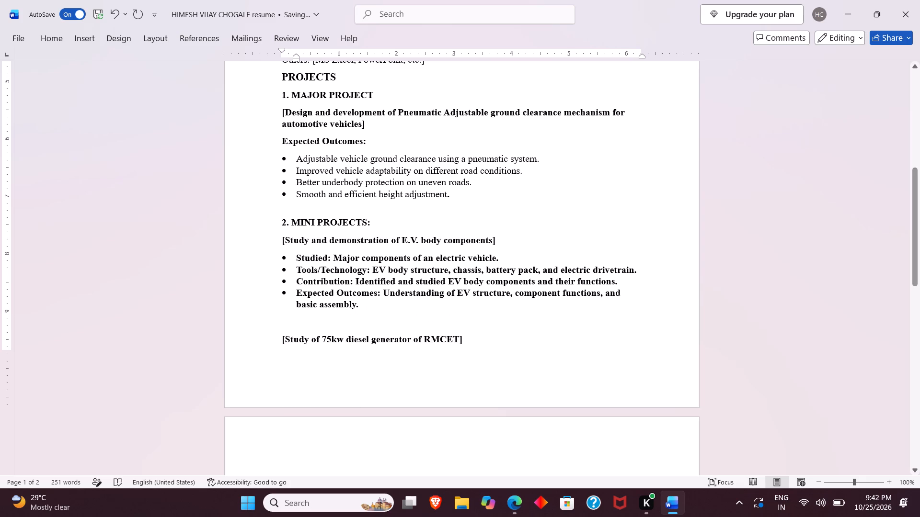
# Remove the bold formatting from the four bullets under the E.V. body components heading.
pyautogui.moveTo(357, 315); pyautogui.dragTo(352, 301)
pyautogui.click(374, 306)
pyautogui.moveTo(366, 307); pyautogui.dragTo(336, 299)
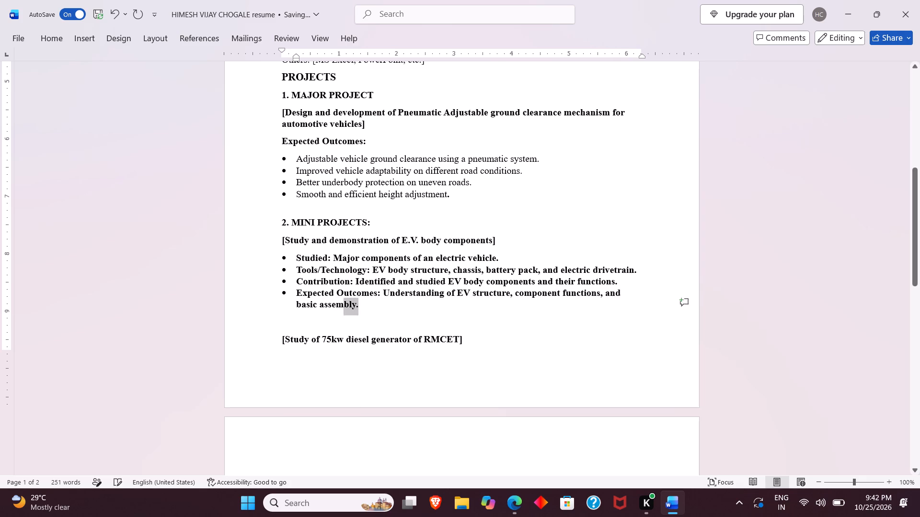
pyautogui.moveTo(336, 299); pyautogui.dragTo(291, 252)
pyautogui.click(295, 231)
pyautogui.click(200, 286)
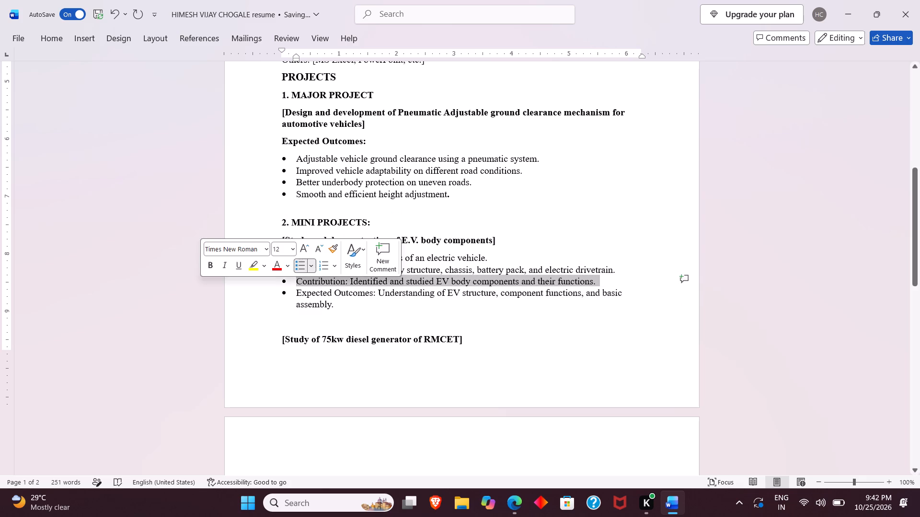
pyautogui.click(65, 324)
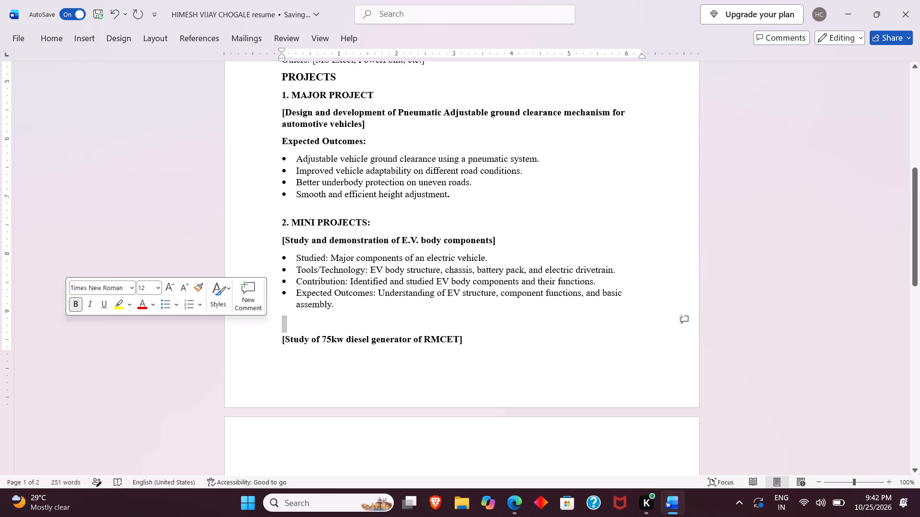
pyautogui.click(579, 335)
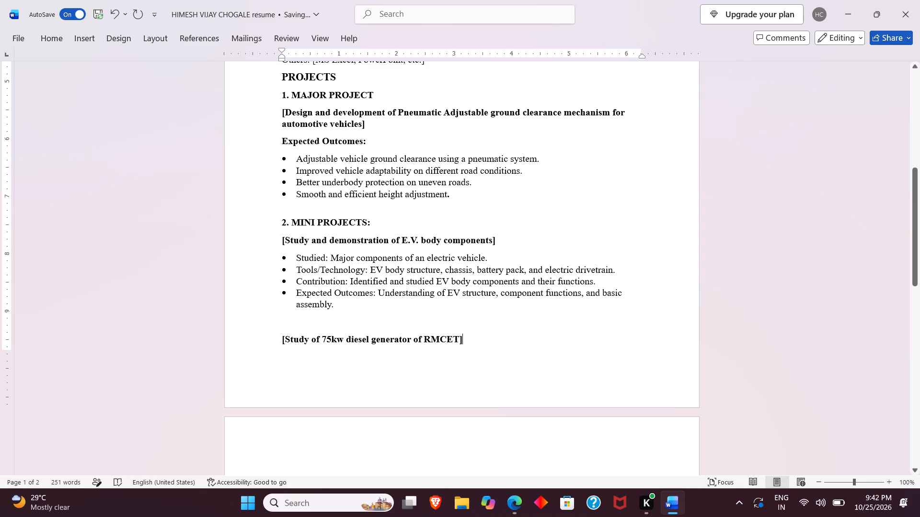
# Reduce the hanging indent of the four 75kw diesel generator bullets to about 0.25 inch, aligning their text with the E.V. bullets.
pyautogui.scroll(-1, 323, 308)
pyautogui.scroll(1, 323, 308)
pyautogui.scroll(-3, 323, 308)
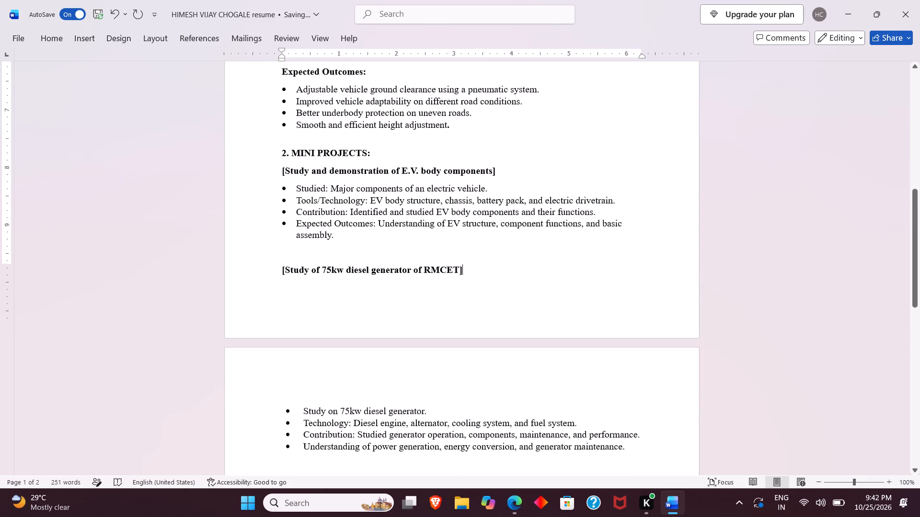
pyautogui.moveTo(302, 395); pyautogui.dragTo(522, 439)
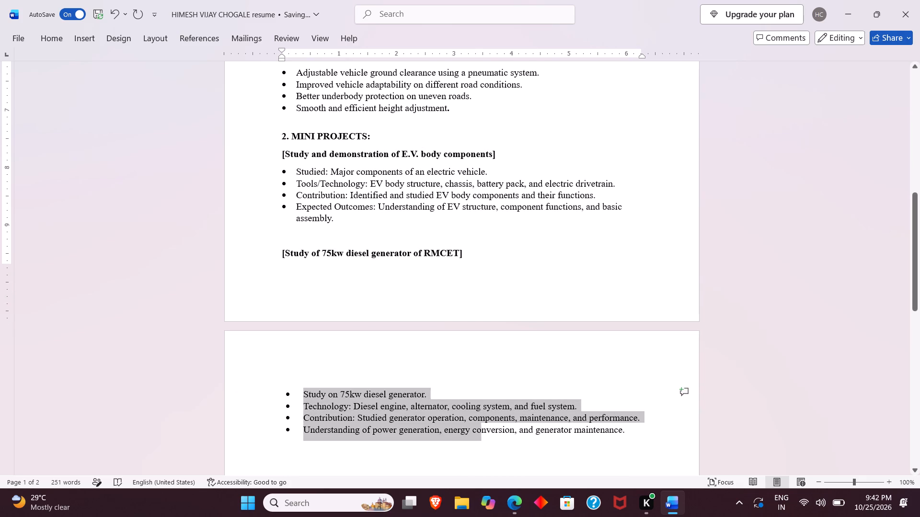
pyautogui.moveTo(522, 439); pyautogui.dragTo(644, 437)
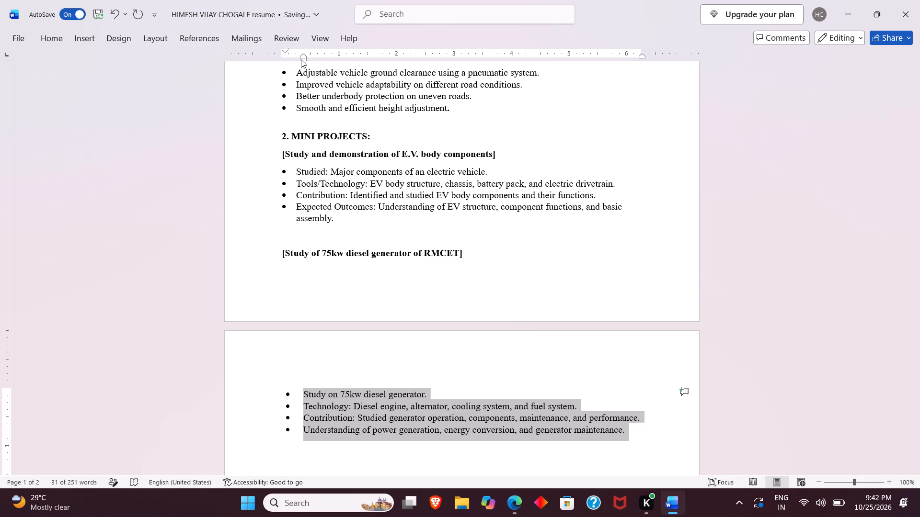
pyautogui.moveTo(301, 57); pyautogui.dragTo(299, 56)
pyautogui.moveTo(299, 56); pyautogui.dragTo(300, 54)
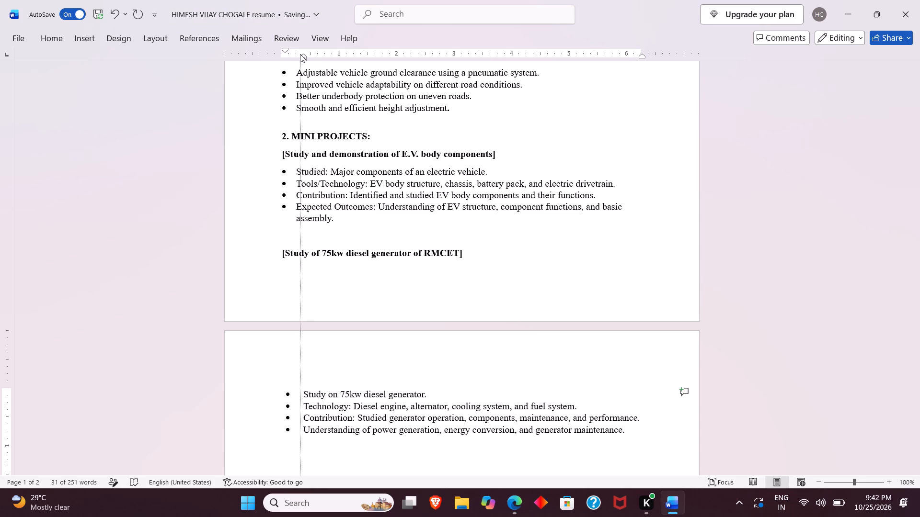
pyautogui.moveTo(300, 54); pyautogui.dragTo(295, 55)
# Insert another empty line above the "[Study of 75kw diesel generator of RMCET]" heading to move it onto page 2 with its bullets.
pyautogui.click(177, 255)
pyautogui.scroll(1, 110, 290)
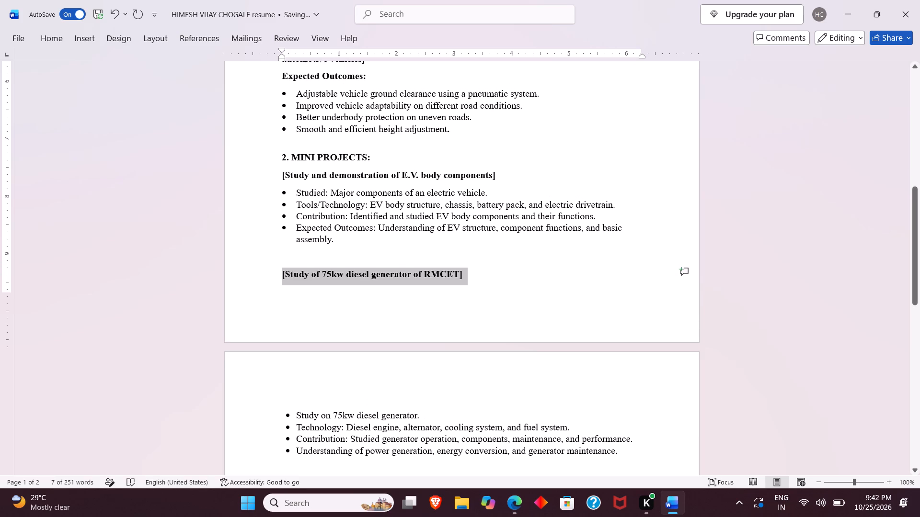
pyautogui.click(284, 280)
pyautogui.click(280, 280)
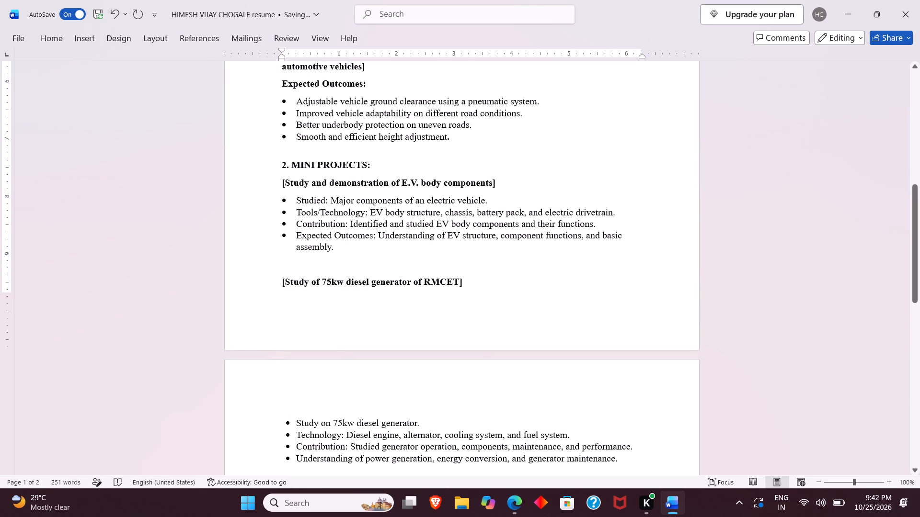
pyautogui.press('Return')
pyautogui.scroll(1, 296, 289)
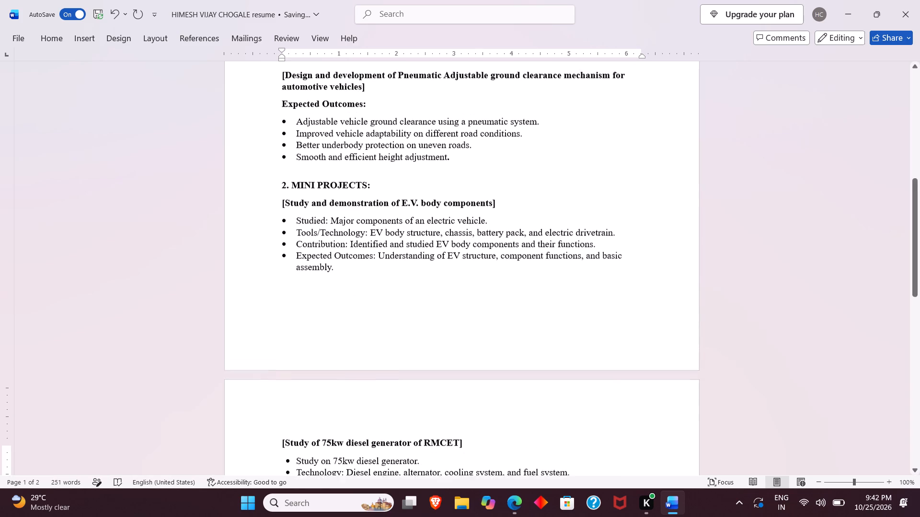
# Insert an empty line above the PROJECTS heading and another above the TECHNICAL SKILLS heading.
pyautogui.scroll(1, 296, 290)
pyautogui.scroll(-1, 296, 290)
pyautogui.scroll(6, 296, 290)
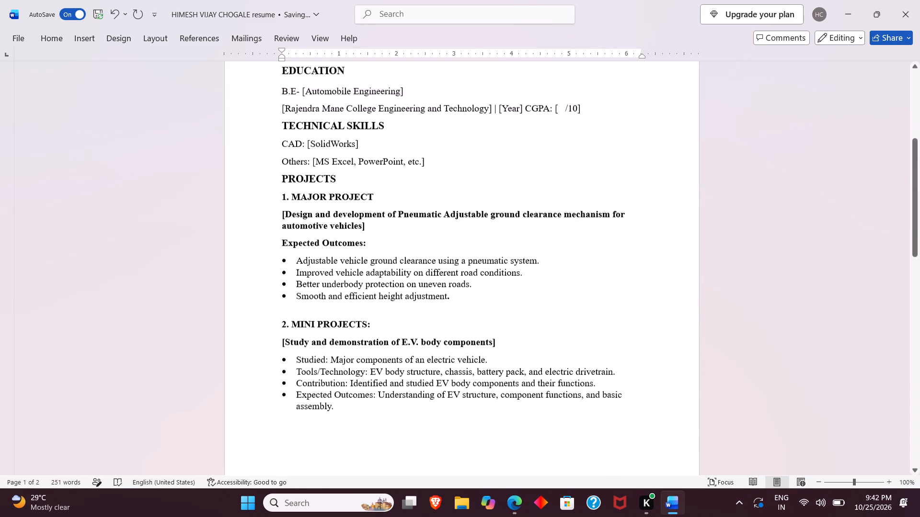
pyautogui.scroll(1, 296, 288)
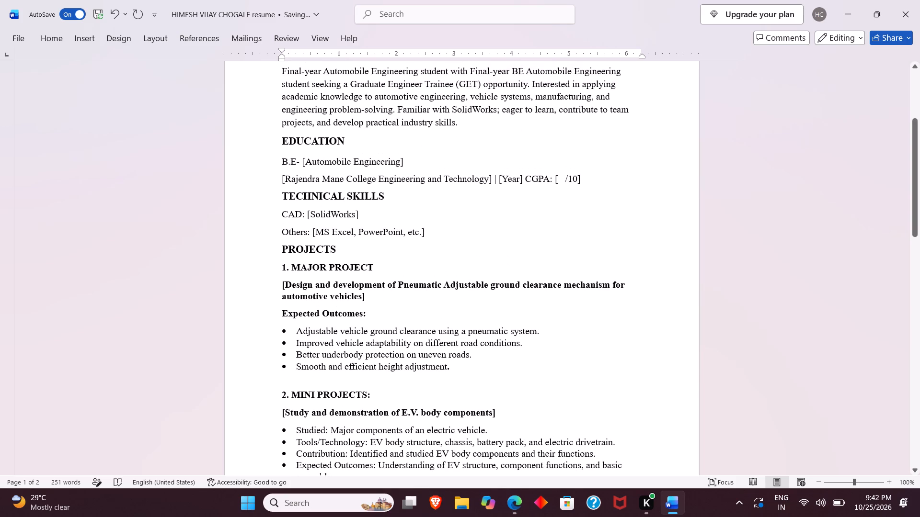
pyautogui.click(445, 236)
pyautogui.press('Return')
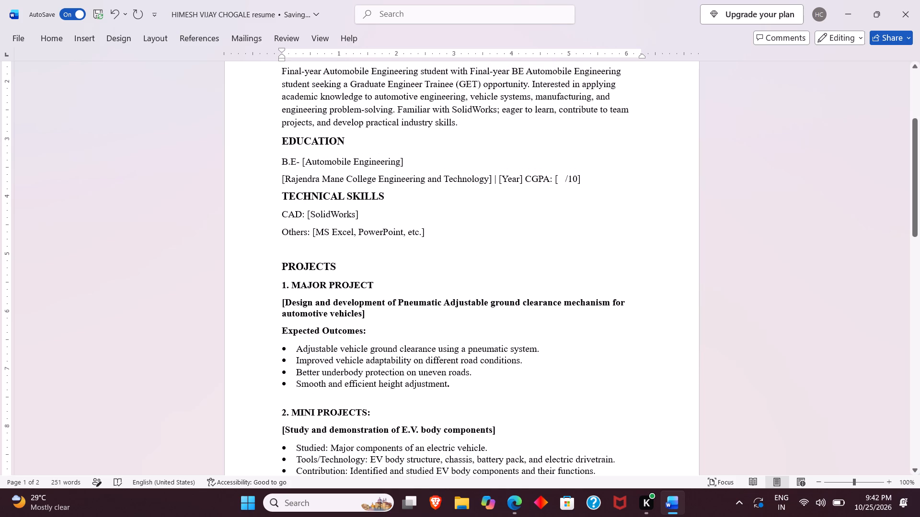
pyautogui.click(596, 179)
pyautogui.press('Return')
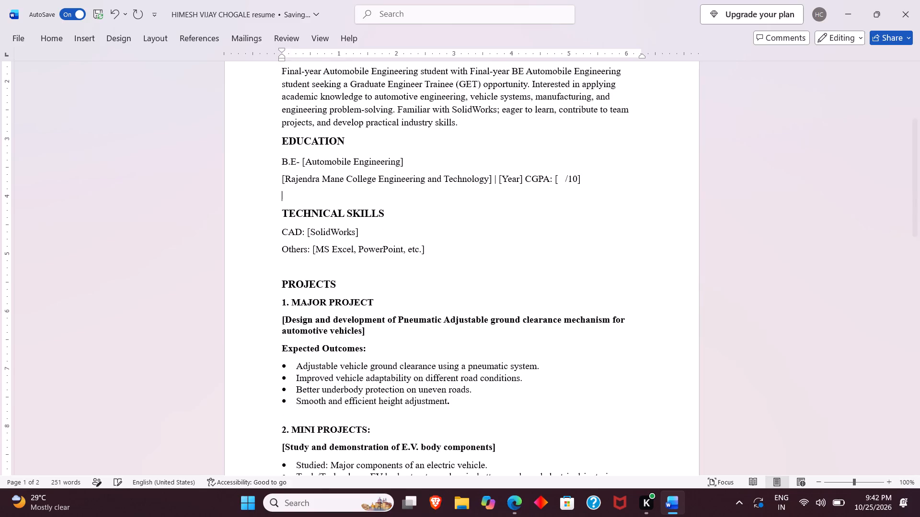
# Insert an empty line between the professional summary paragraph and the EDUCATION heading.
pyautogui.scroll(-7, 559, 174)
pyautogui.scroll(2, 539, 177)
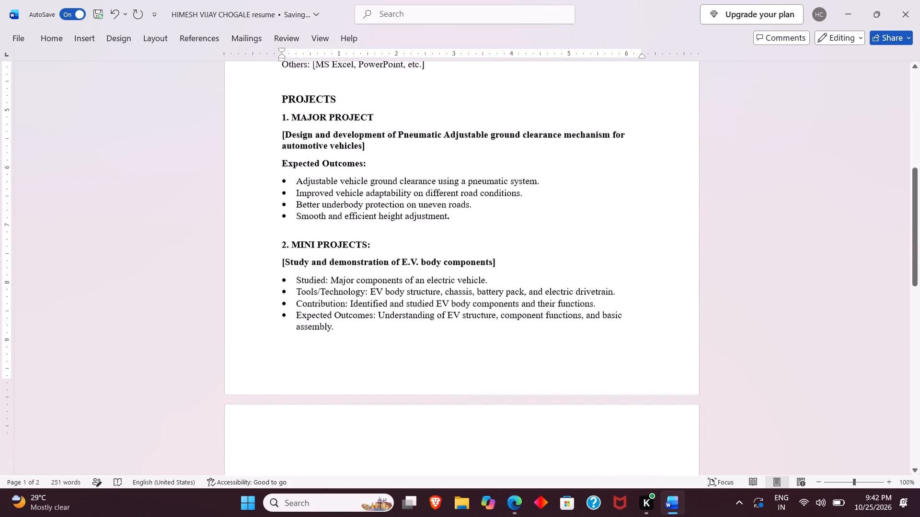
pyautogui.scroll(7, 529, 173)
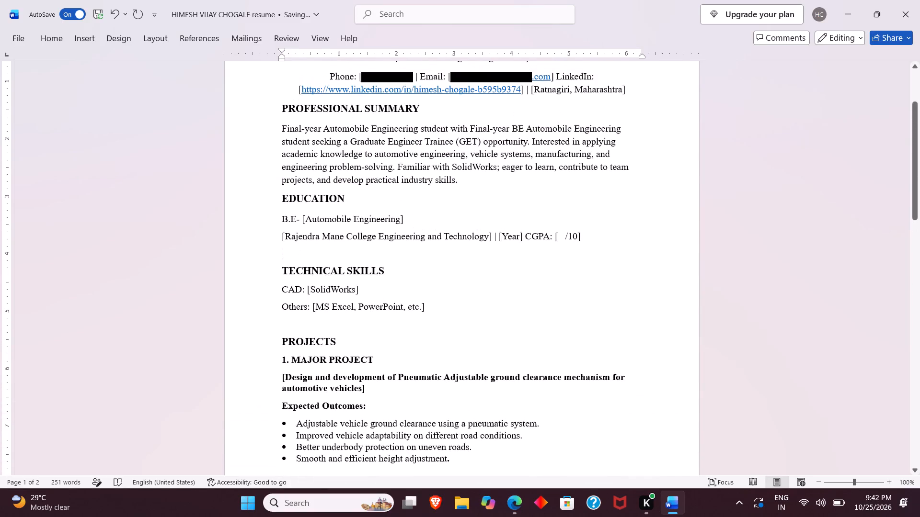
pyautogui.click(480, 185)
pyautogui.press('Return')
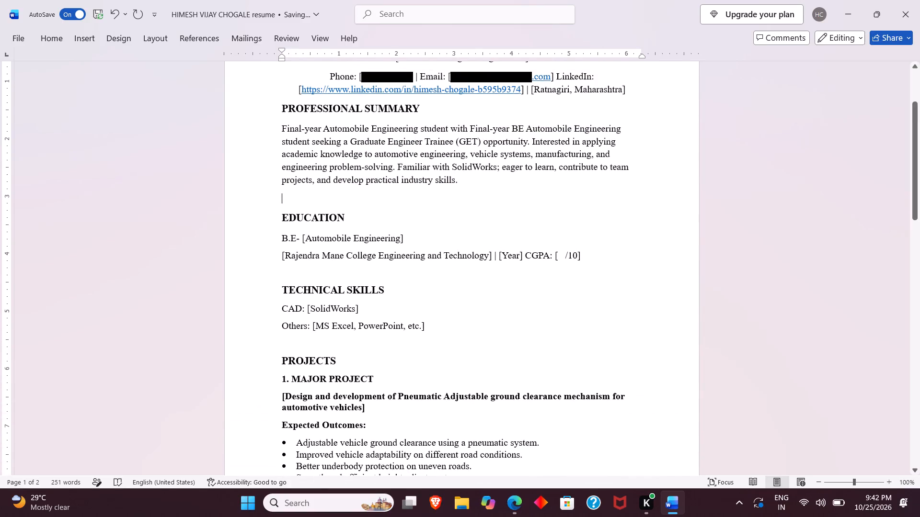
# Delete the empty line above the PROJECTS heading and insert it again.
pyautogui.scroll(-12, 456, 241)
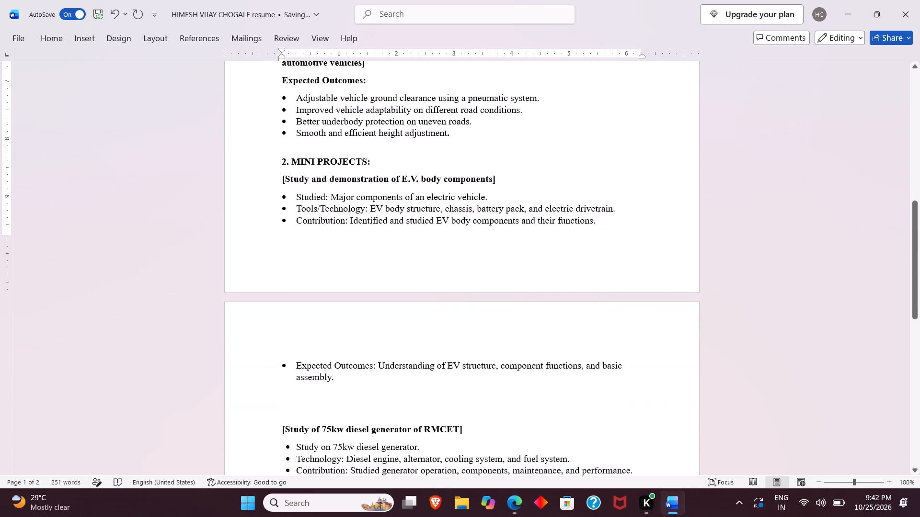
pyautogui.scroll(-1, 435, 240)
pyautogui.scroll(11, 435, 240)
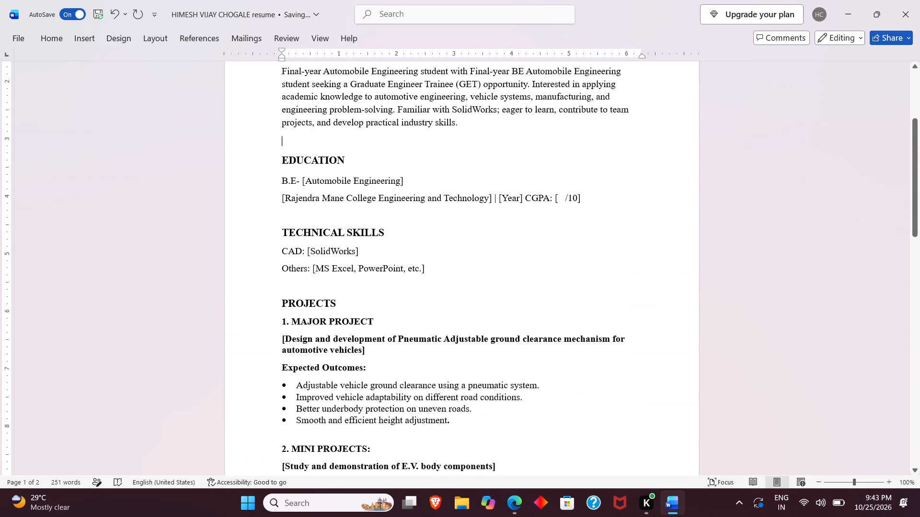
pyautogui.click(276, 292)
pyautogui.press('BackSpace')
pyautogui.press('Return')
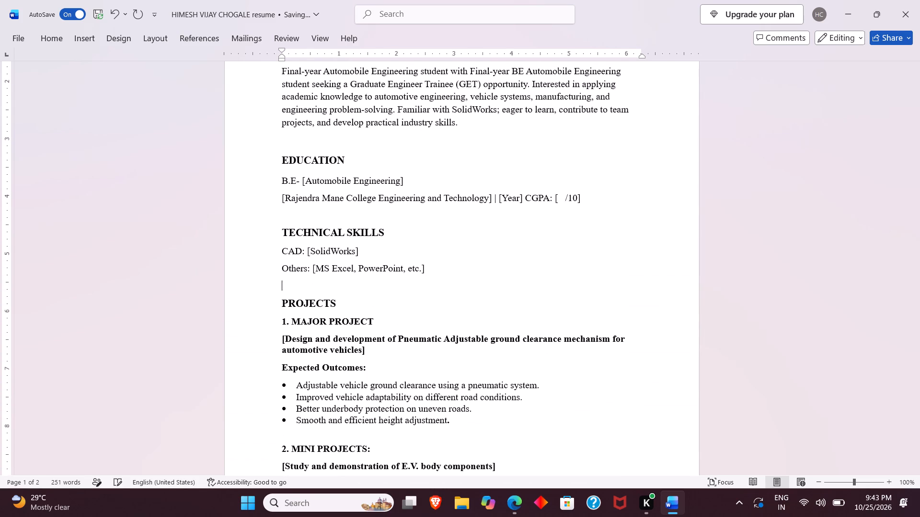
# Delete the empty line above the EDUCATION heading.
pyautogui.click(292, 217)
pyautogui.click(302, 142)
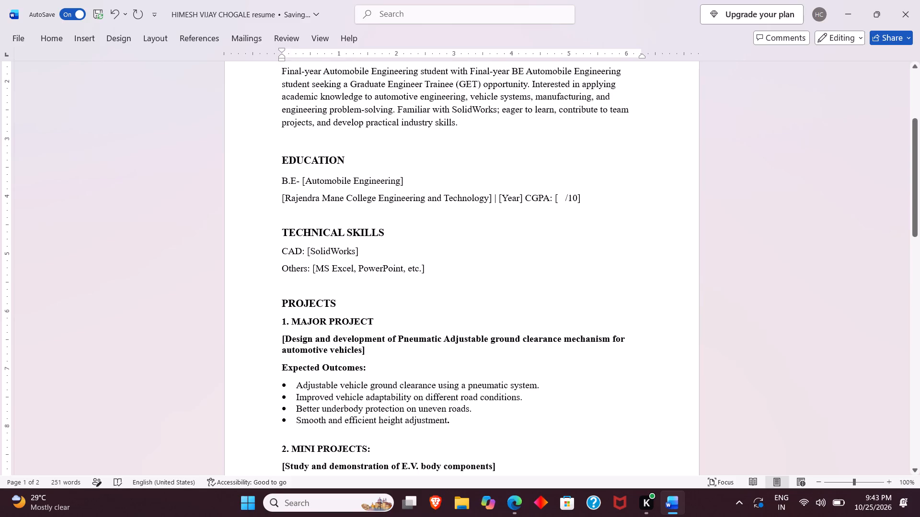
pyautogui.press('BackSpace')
# Remove the empty lines above the 75kw diesel generator heading, keeping it as an unbulleted line at the top of page 2.
pyautogui.scroll(3, 302, 145)
pyautogui.scroll(-2, 302, 145)
pyautogui.scroll(2, 302, 145)
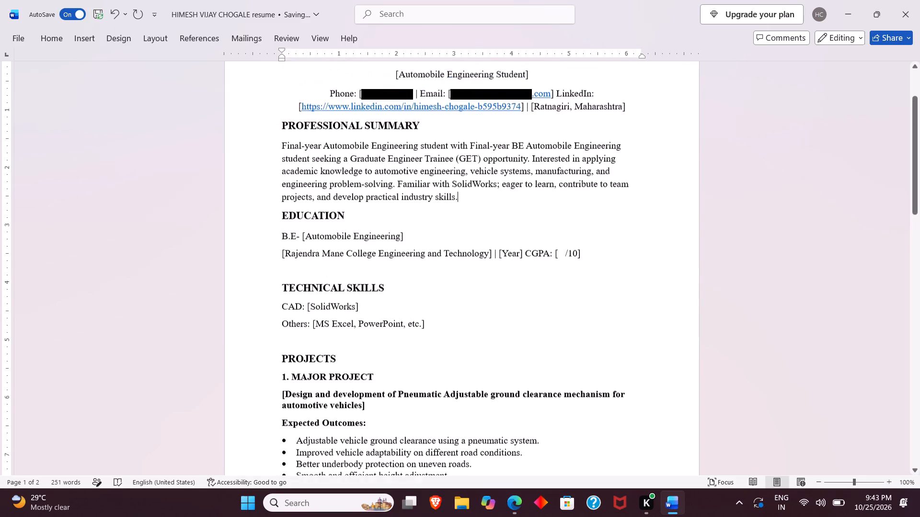
pyautogui.scroll(3, 302, 145)
pyautogui.scroll(-14, 302, 145)
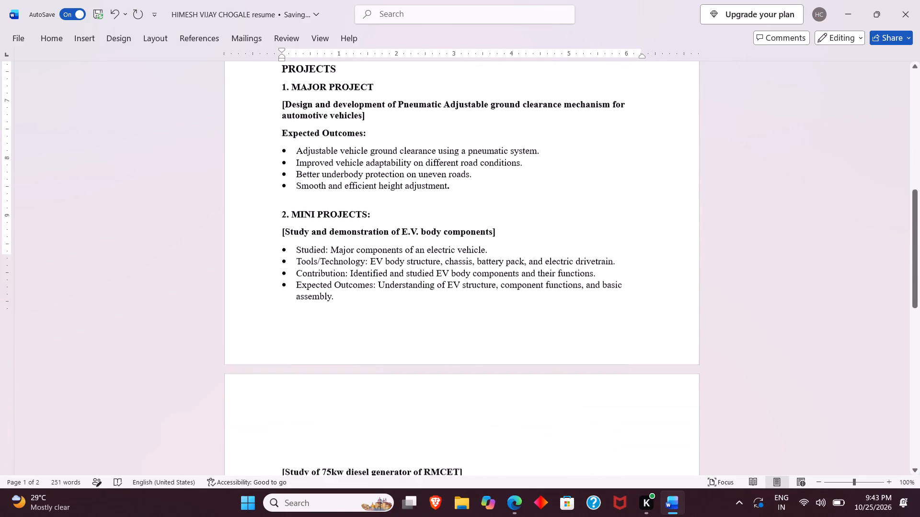
pyautogui.scroll(-9, 301, 145)
pyautogui.click(279, 186)
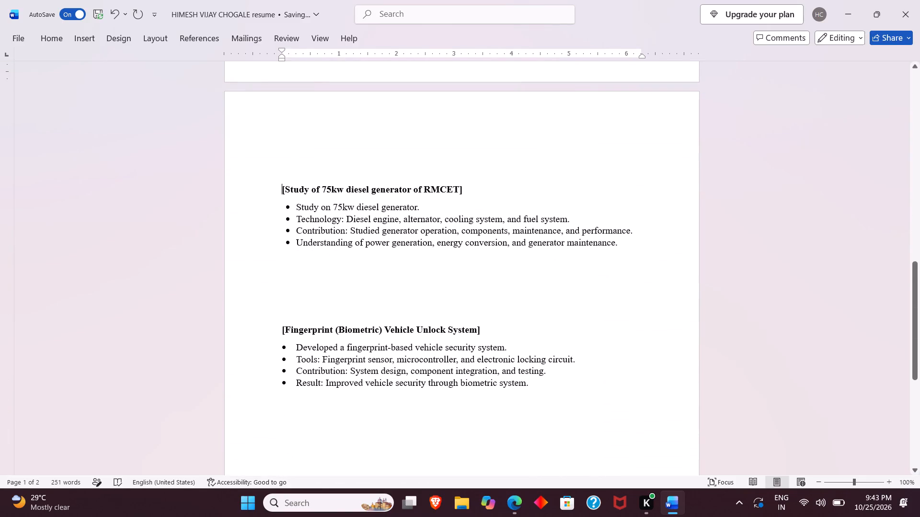
pyautogui.press('BackSpace')
pyautogui.press('BackSpace')
pyautogui.press('BackSpace')
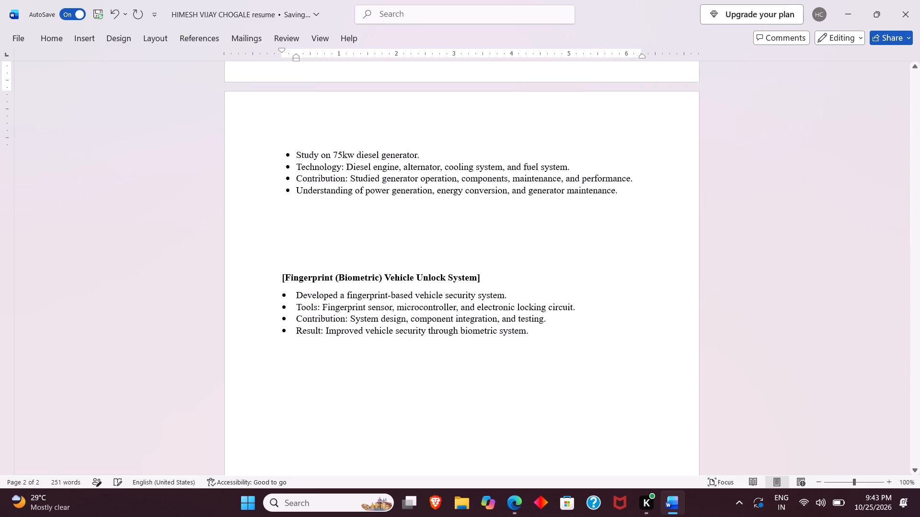
pyautogui.press('Return')
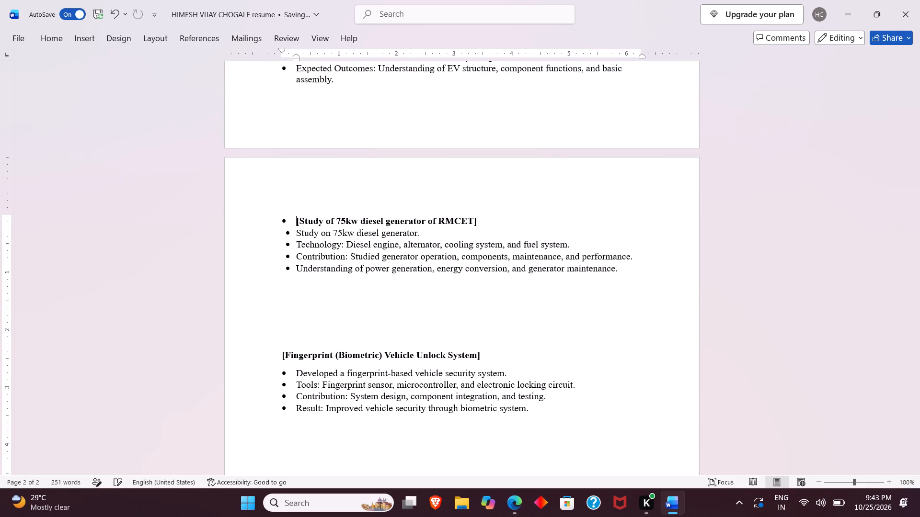
pyautogui.press('BackSpace')
pyautogui.press('BackSpace')
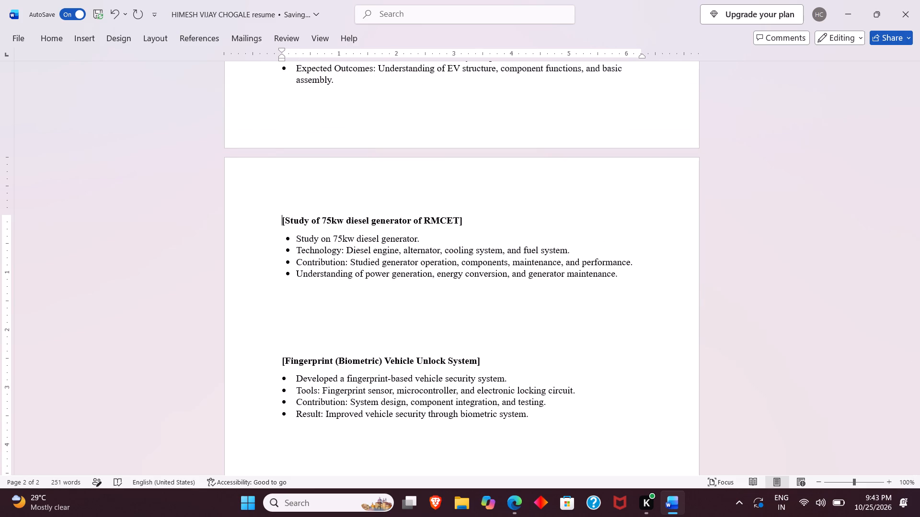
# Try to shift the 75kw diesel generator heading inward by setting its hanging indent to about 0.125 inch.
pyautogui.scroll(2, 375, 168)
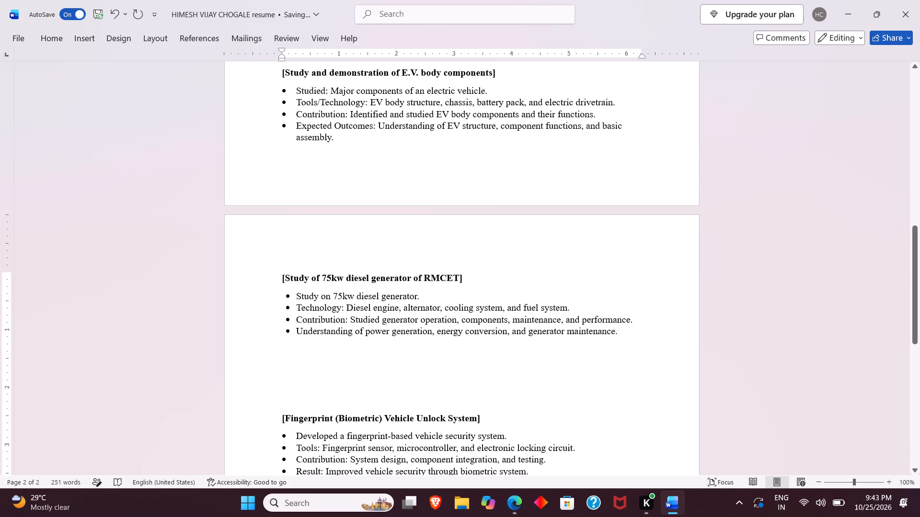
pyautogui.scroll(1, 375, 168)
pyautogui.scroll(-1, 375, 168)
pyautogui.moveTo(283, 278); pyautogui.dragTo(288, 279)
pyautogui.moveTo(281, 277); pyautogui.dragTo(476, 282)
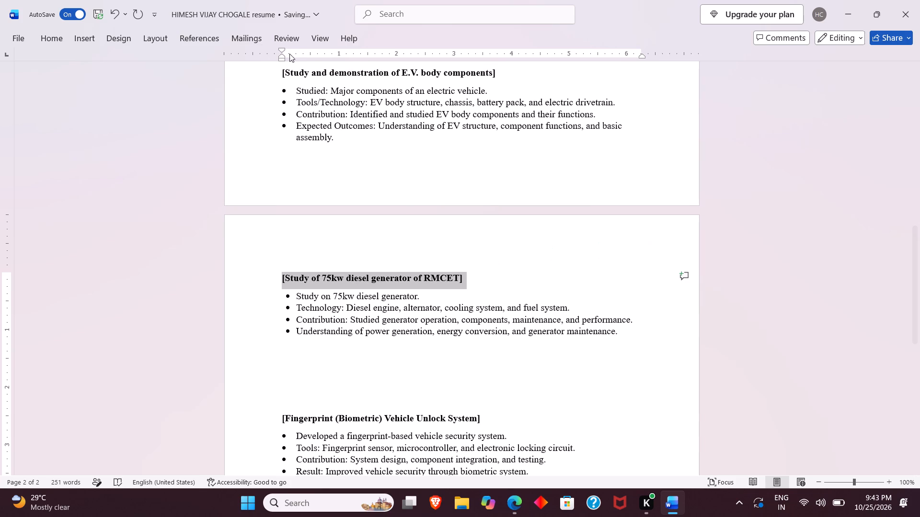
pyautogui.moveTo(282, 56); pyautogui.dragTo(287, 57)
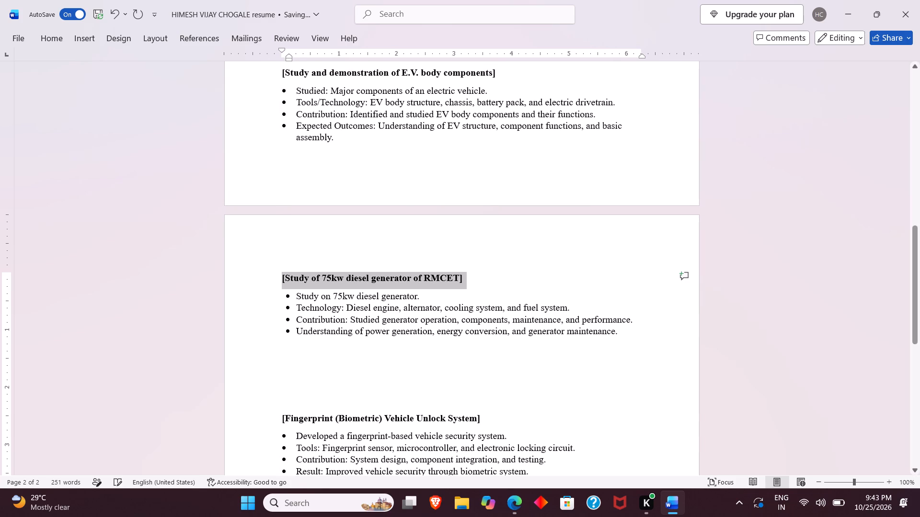
# Insert two spaces before the "[Study of 75kw diesel generator of RMCET]" heading to line it up with its bullets.
pyautogui.click(285, 268)
pyautogui.click(281, 280)
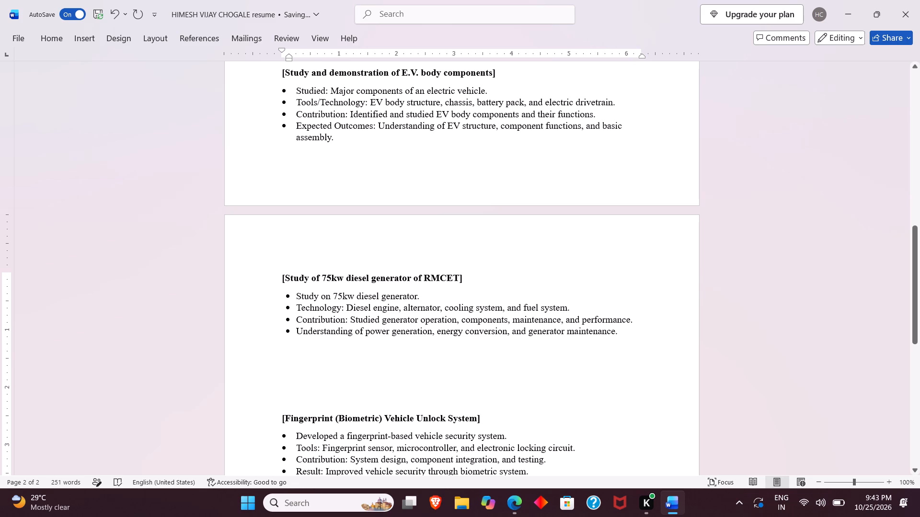
pyautogui.press('space')
pyautogui.press('space')
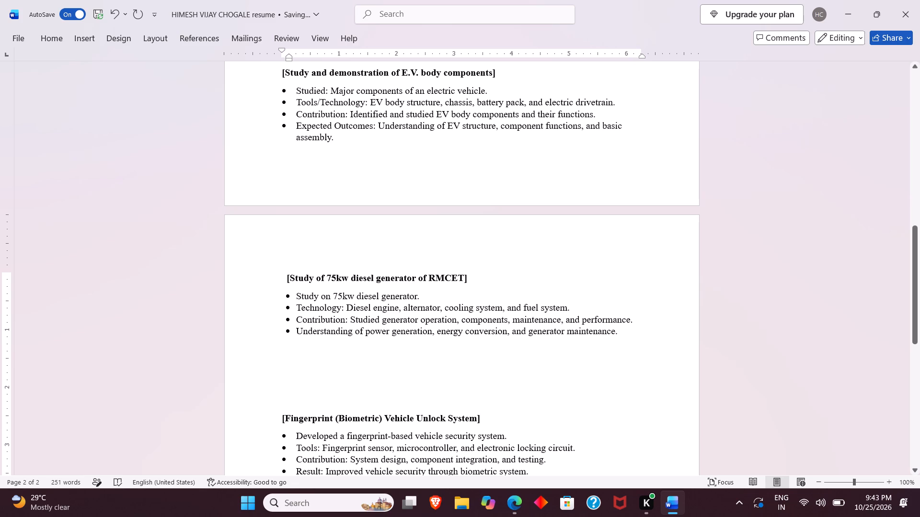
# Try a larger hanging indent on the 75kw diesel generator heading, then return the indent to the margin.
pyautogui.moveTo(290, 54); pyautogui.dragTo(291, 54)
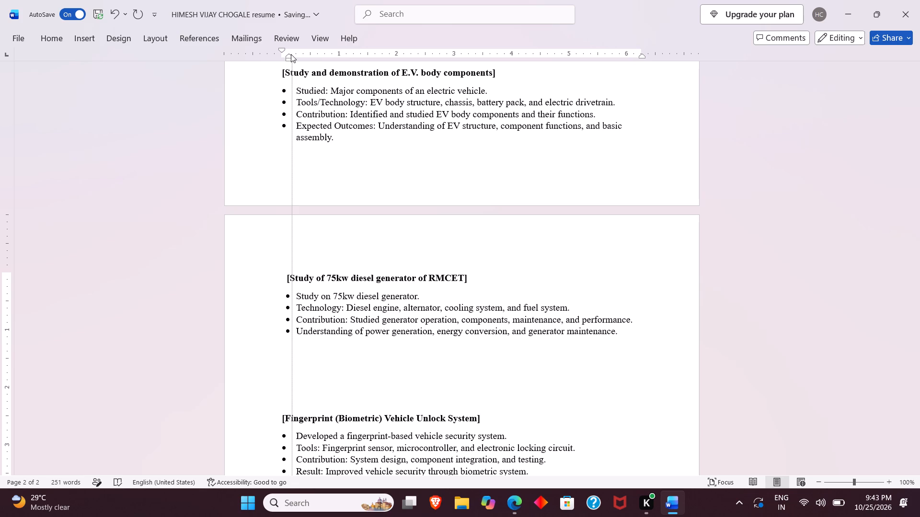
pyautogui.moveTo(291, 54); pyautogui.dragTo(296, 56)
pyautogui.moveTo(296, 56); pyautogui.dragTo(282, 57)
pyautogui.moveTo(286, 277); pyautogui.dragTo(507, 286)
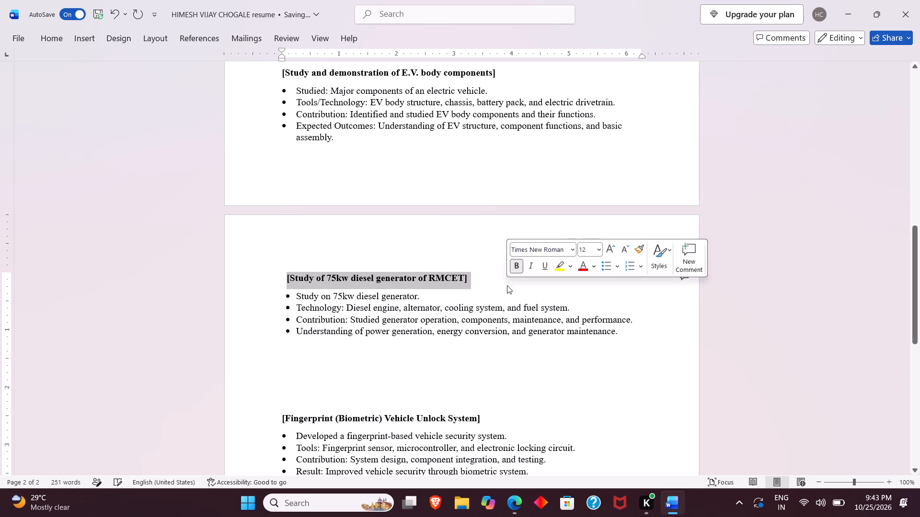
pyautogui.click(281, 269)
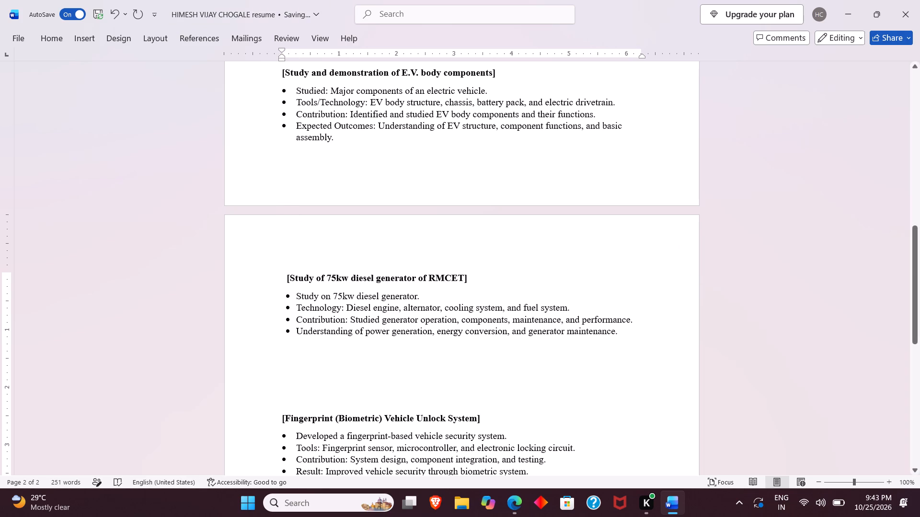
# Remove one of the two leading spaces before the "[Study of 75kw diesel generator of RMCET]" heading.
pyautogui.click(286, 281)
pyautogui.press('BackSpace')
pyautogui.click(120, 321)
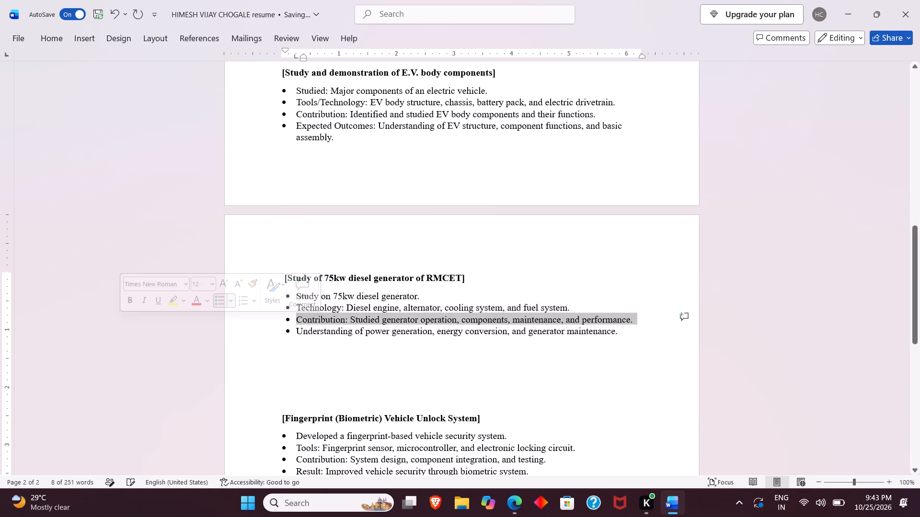
# Remove the empty lines above the "[Fingerprint (Biometric) Vehicle Unlock System]" heading so it directly follows the diesel generator bullets.
pyautogui.click(273, 409)
pyautogui.click(278, 422)
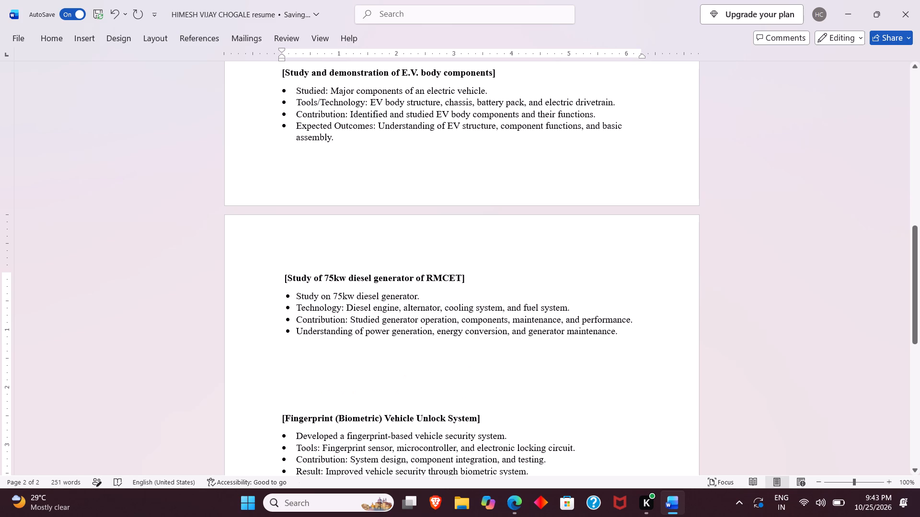
pyautogui.press('BackSpace')
pyautogui.press('BackSpace')
pyautogui.press('BackSpace')
pyautogui.press('BackSpace')
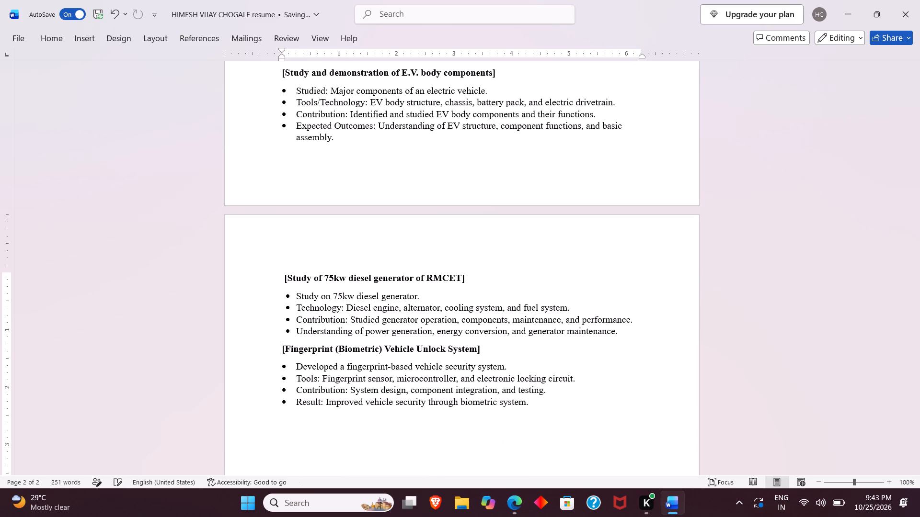
# Examine the spacing and alignment of the mini projects across the end of page 1 and page 2.
pyautogui.scroll(-2, 283, 422)
pyautogui.scroll(5, 283, 419)
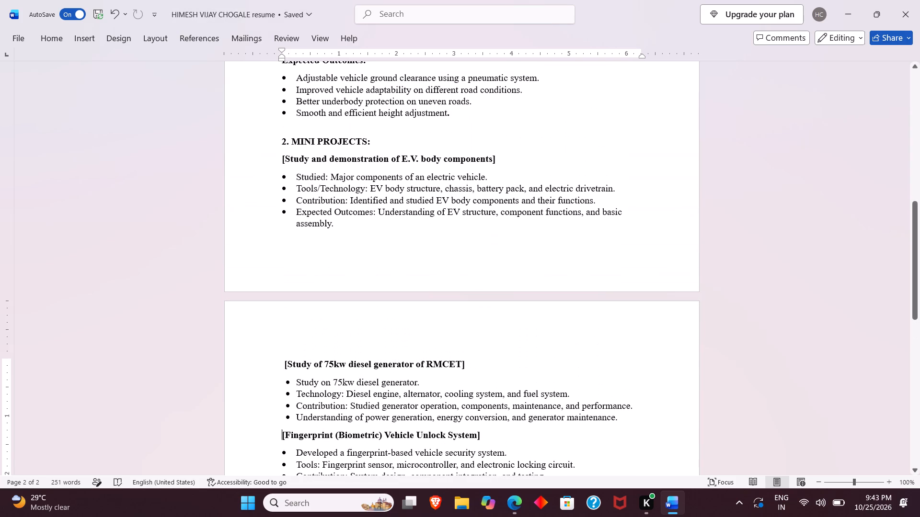
pyautogui.scroll(-5, 283, 417)
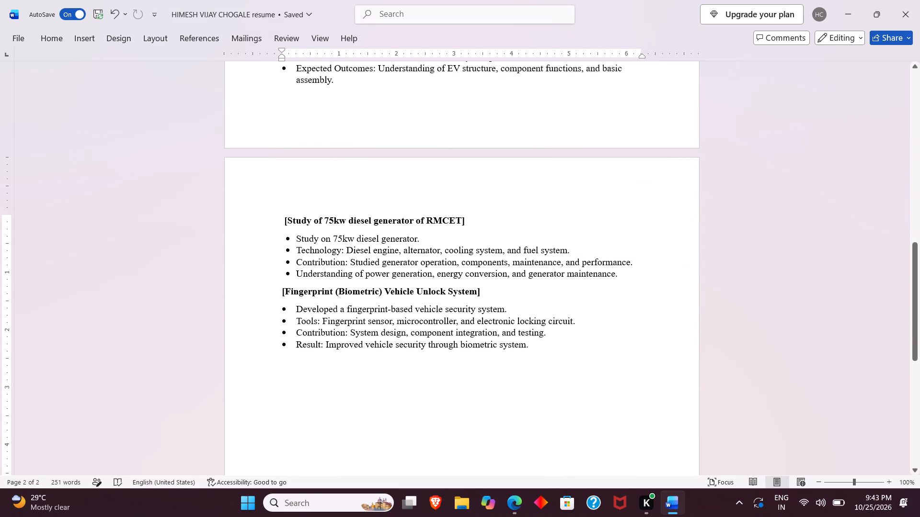
pyautogui.scroll(-2, 557, 368)
pyautogui.scroll(7, 557, 369)
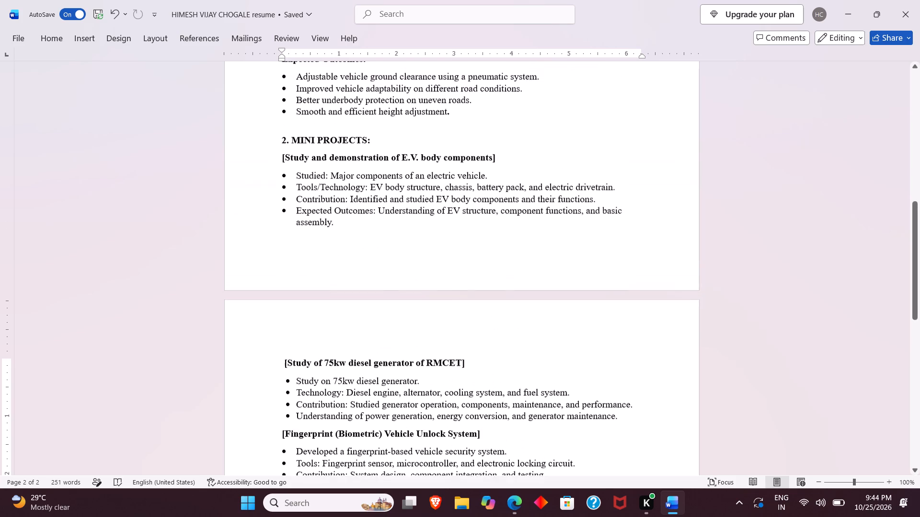
pyautogui.scroll(1, 557, 369)
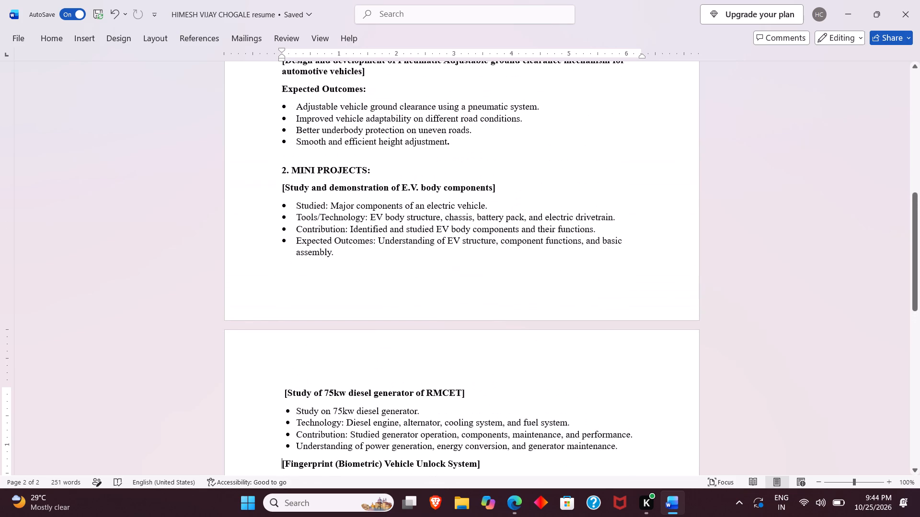
pyautogui.scroll(-2, 557, 369)
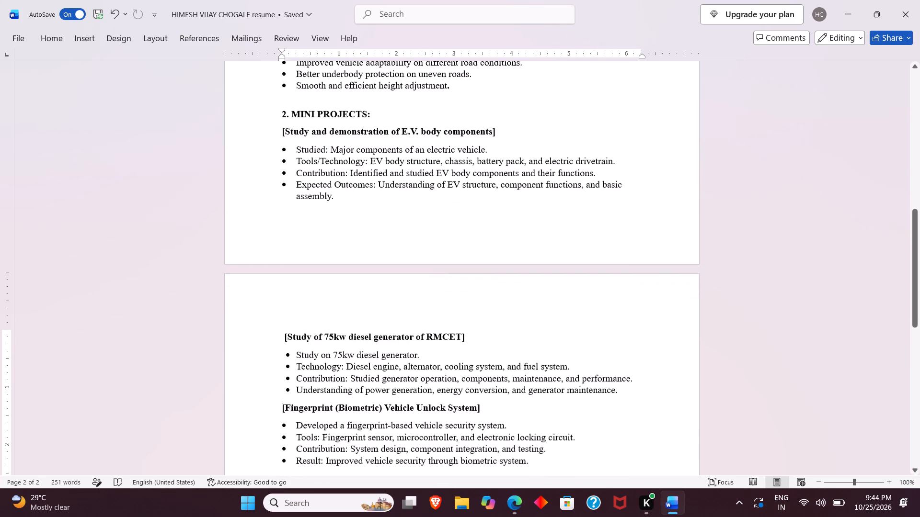
pyautogui.scroll(-1, 557, 369)
# Delete the entire 75kw diesel generator project from page 2, including its heading and all four bullets.
pyautogui.moveTo(572, 372); pyautogui.dragTo(466, 372)
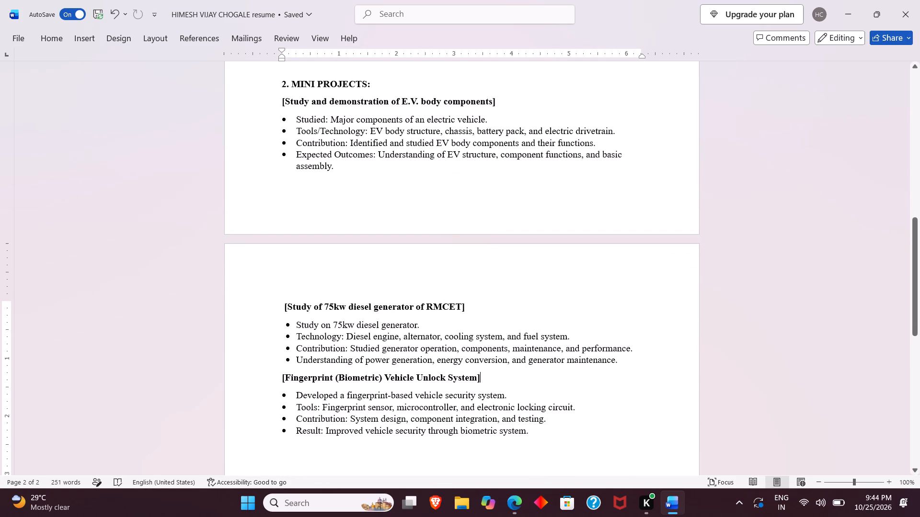
pyautogui.moveTo(466, 372); pyautogui.dragTo(415, 375)
pyautogui.click(640, 367)
pyautogui.moveTo(612, 364); pyautogui.dragTo(572, 361)
pyautogui.click(622, 362)
pyautogui.moveTo(622, 362); pyautogui.dragTo(354, 360)
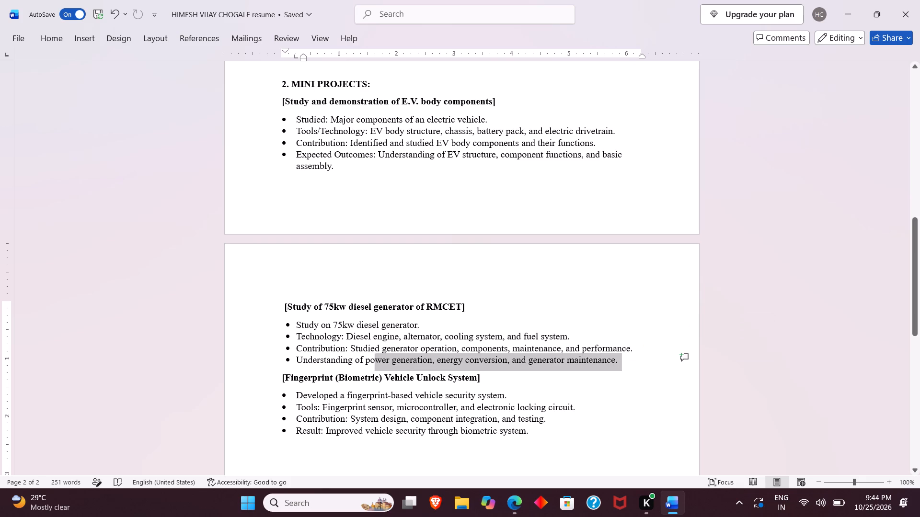
pyautogui.moveTo(354, 360); pyautogui.dragTo(280, 308)
pyautogui.press('BackSpace')
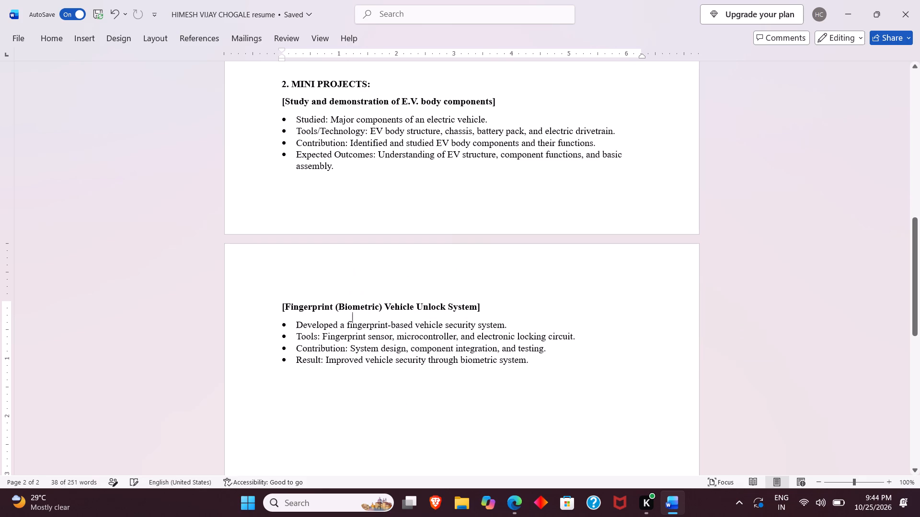
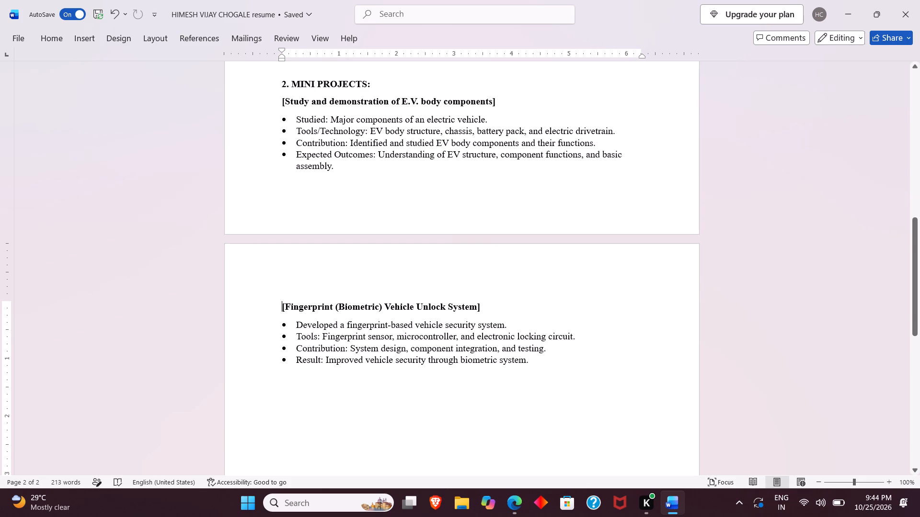
# Examine the whole resume from the header to the end of page 2, including the layout of the remaining projects across the page break.
pyautogui.scroll(9, 597, 257)
pyautogui.scroll(-1, 597, 258)
pyautogui.scroll(11, 597, 258)
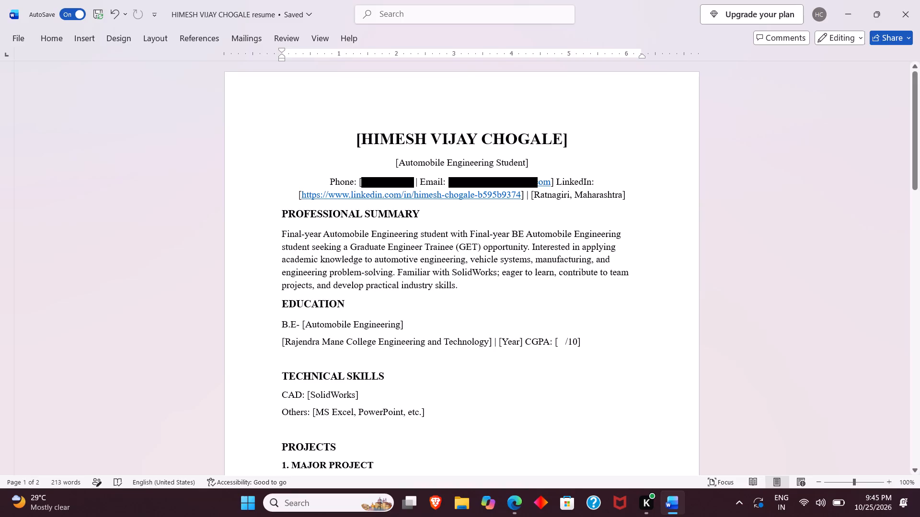
pyautogui.scroll(-1, 498, 268)
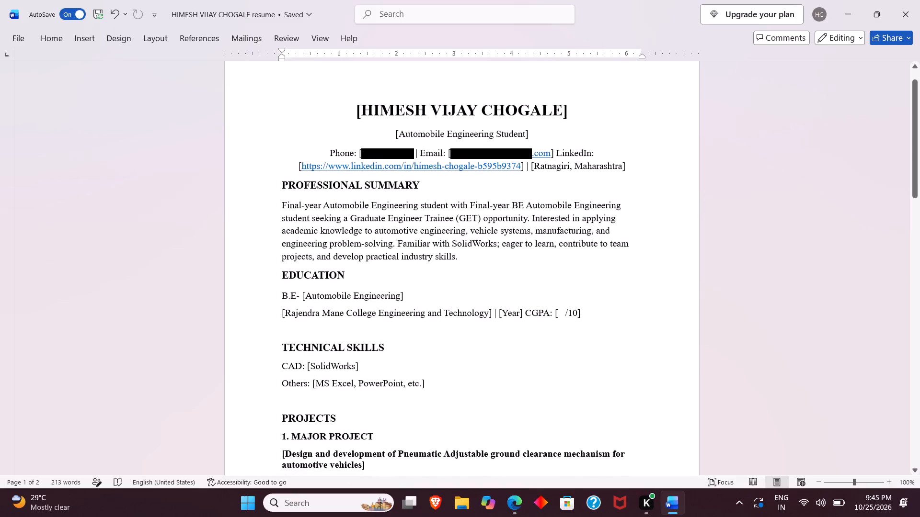
pyautogui.scroll(-8, 498, 268)
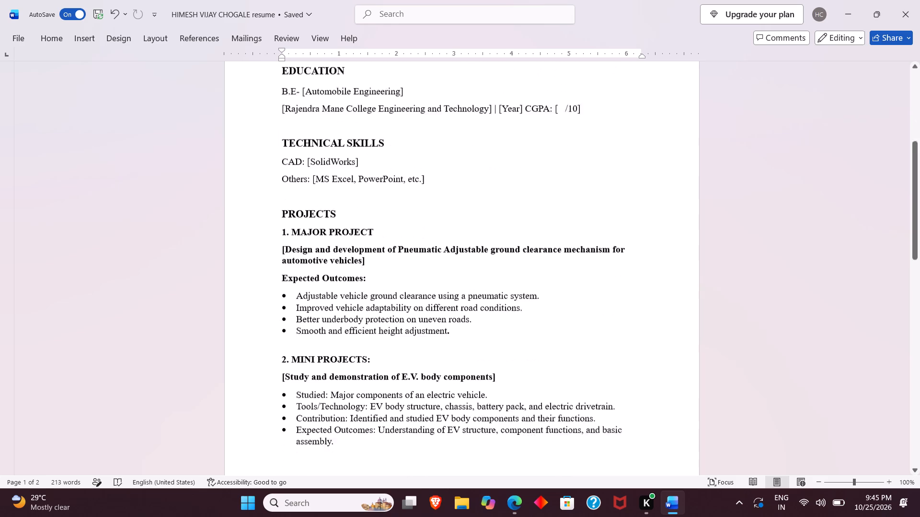
pyautogui.scroll(-5, 498, 268)
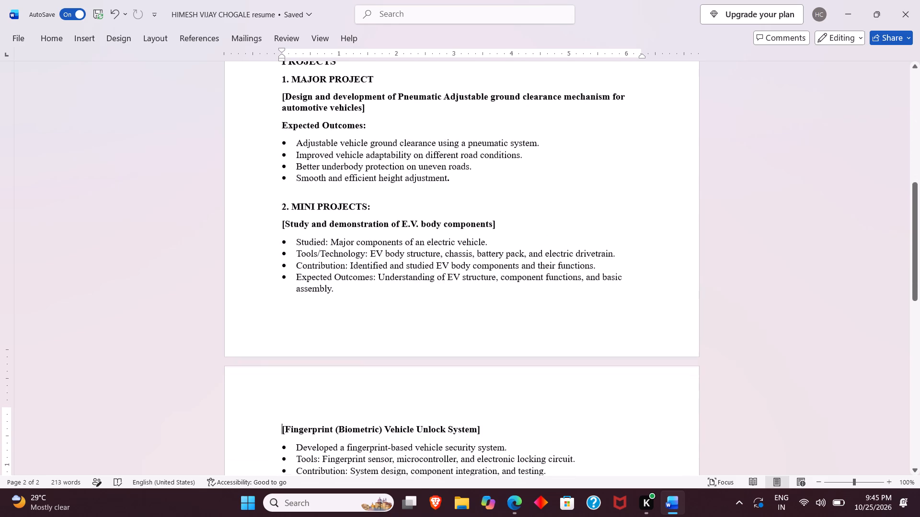
pyautogui.scroll(-15, 498, 268)
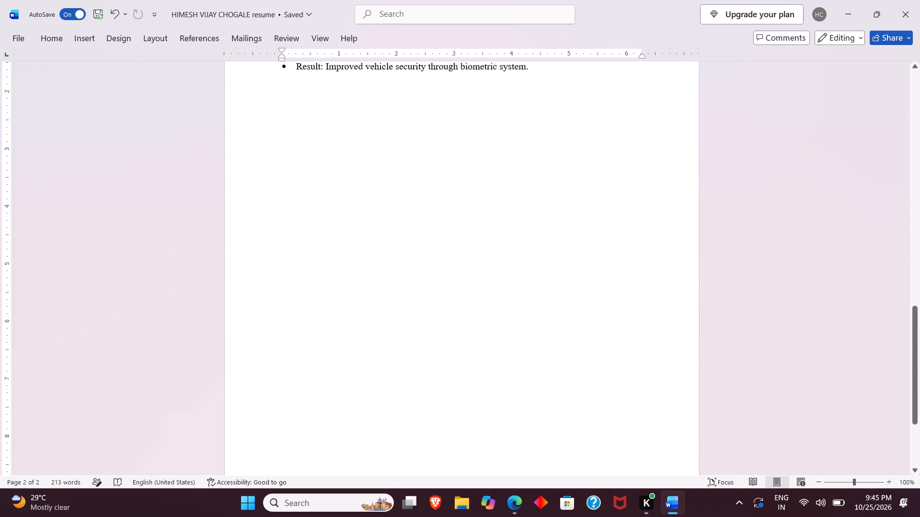
pyautogui.scroll(-8, 498, 268)
pyautogui.scroll(13, 498, 267)
pyautogui.scroll(-1, 498, 252)
pyautogui.scroll(5, 498, 252)
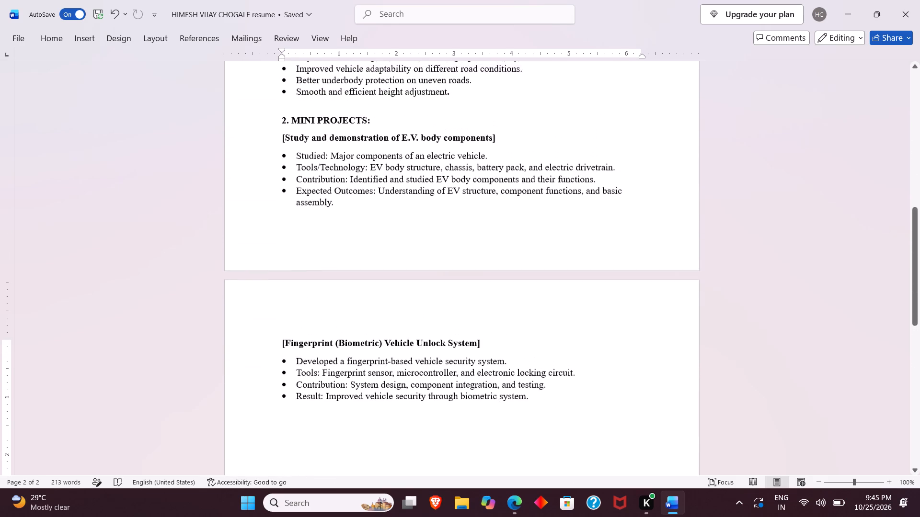
pyautogui.scroll(4, 498, 248)
pyautogui.scroll(-2, 498, 248)
pyautogui.scroll(2, 498, 248)
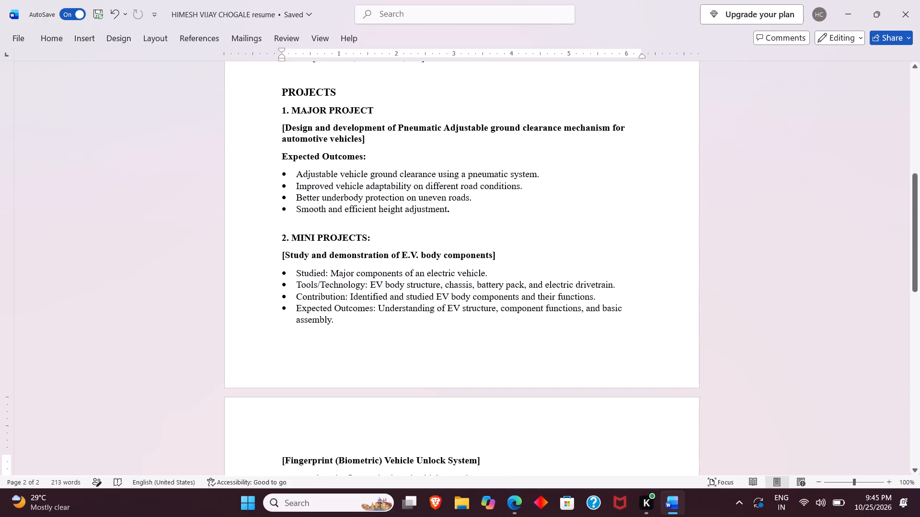
pyautogui.scroll(5, 302, 218)
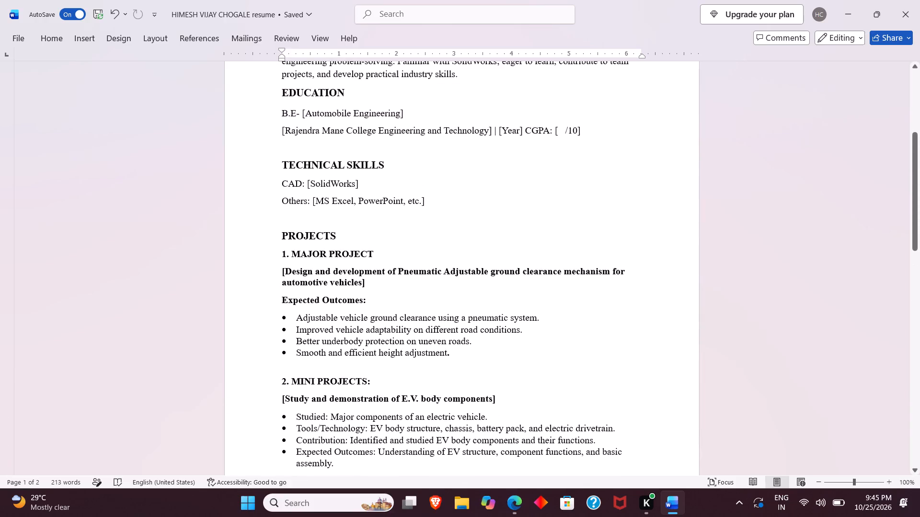
pyautogui.scroll(3, 332, 355)
pyautogui.scroll(-1, 332, 355)
pyautogui.scroll(3, 332, 353)
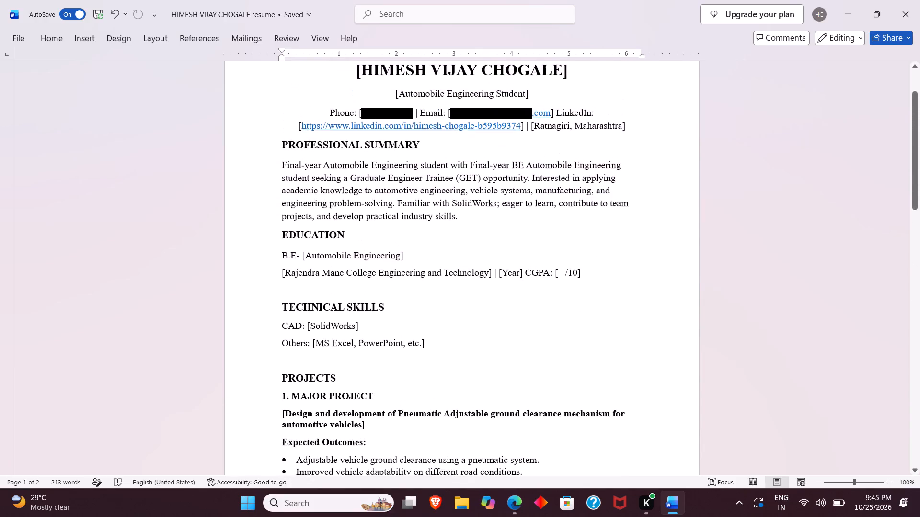
pyautogui.scroll(4, 384, 205)
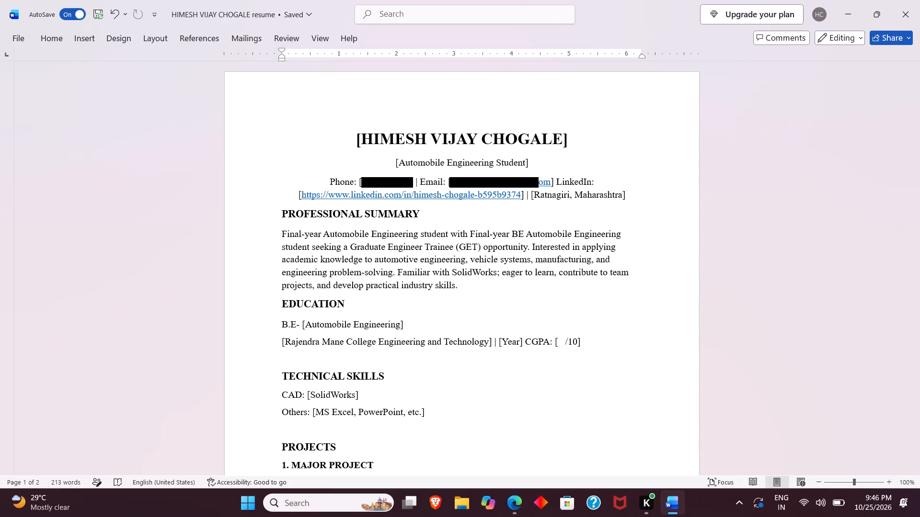
pyautogui.scroll(-4, 465, 291)
pyautogui.scroll(1, 464, 295)
pyautogui.scroll(-8, 464, 295)
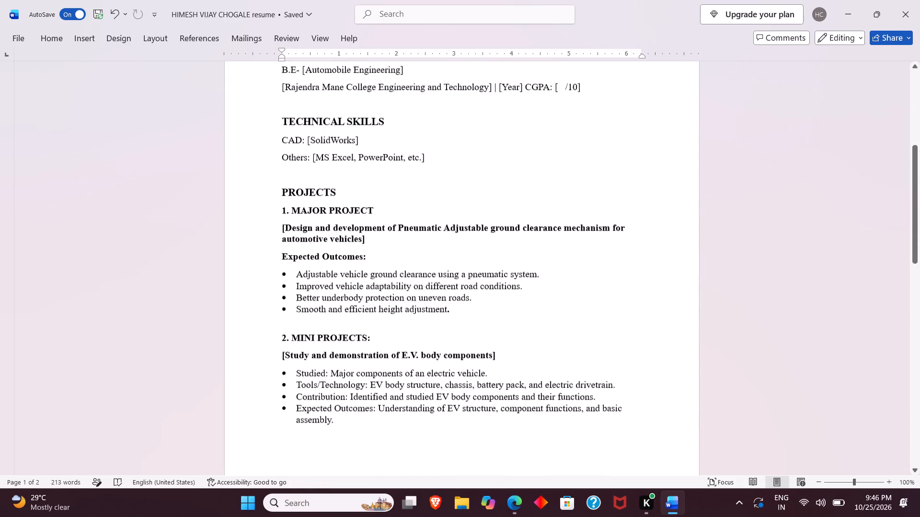
pyautogui.scroll(-5, 460, 299)
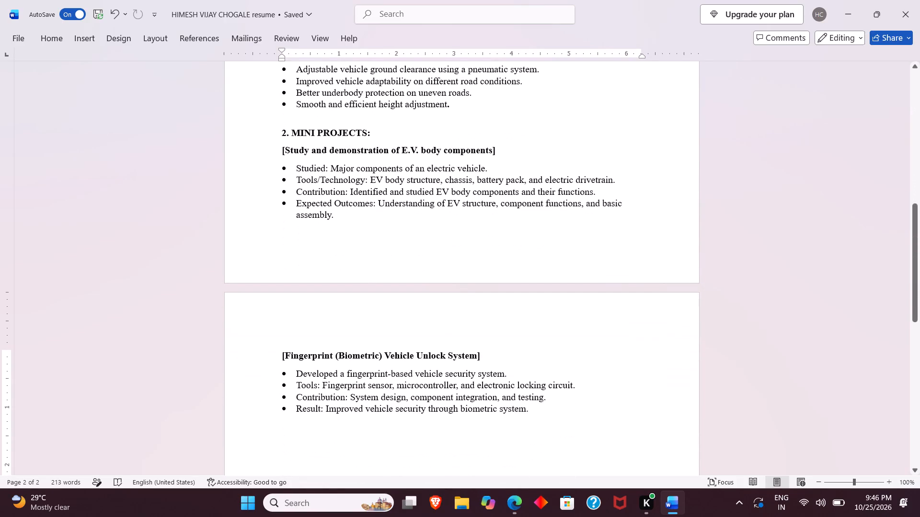
pyautogui.scroll(2, 460, 299)
pyautogui.scroll(-2, 460, 299)
pyautogui.scroll(3, 460, 299)
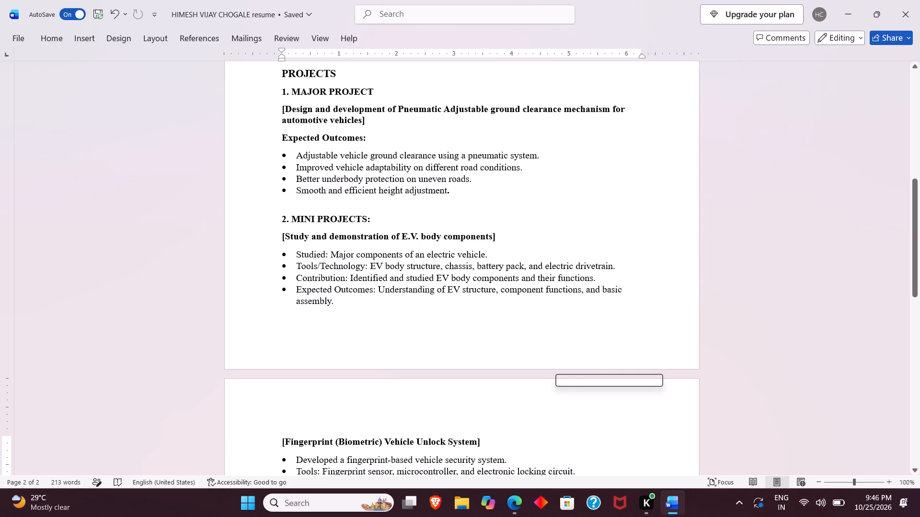
pyautogui.scroll(-1, 514, 365)
pyautogui.scroll(2, 514, 365)
pyautogui.scroll(-2, 514, 365)
pyautogui.scroll(-1, 250, 371)
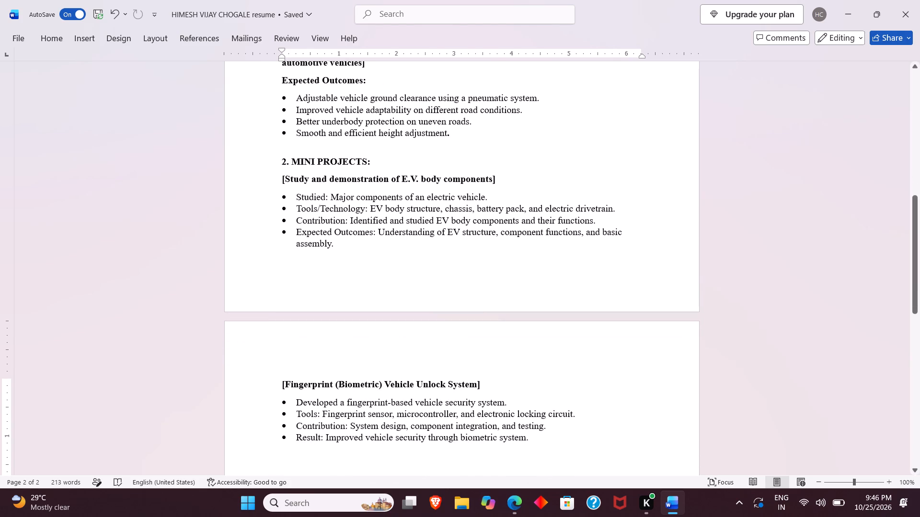
# Merge the "[Fingerprint (Biometric) Vehicle Unlock System]" heading into the E.V. project's last bullet, and split it back out as its own bulleted line.
pyautogui.press('BackSpace')
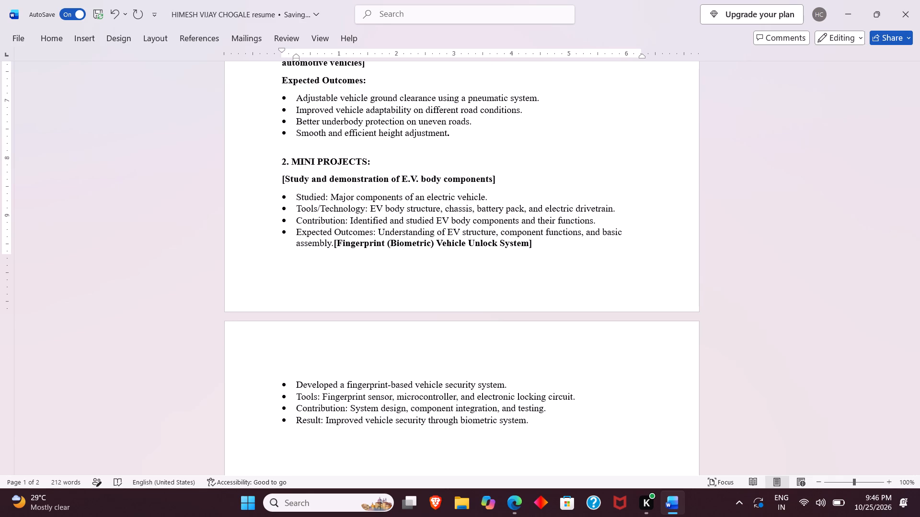
pyautogui.press('Return')
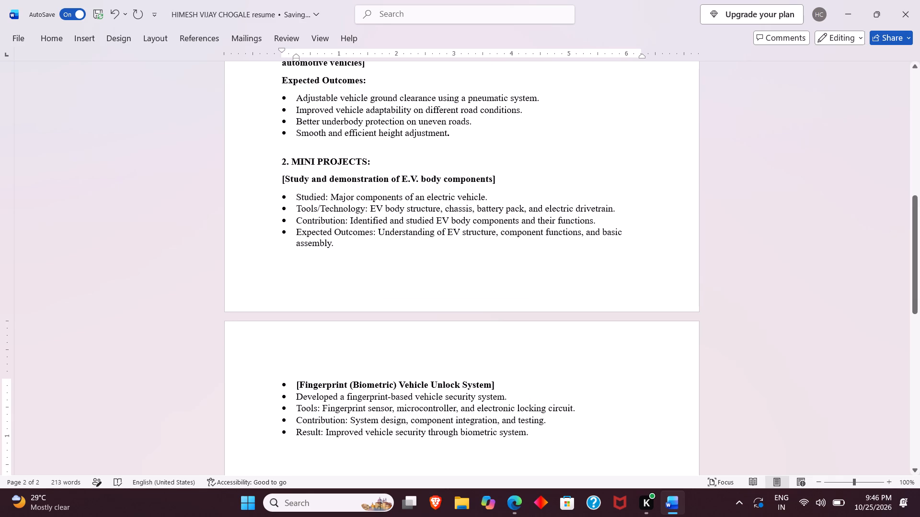
# Add an empty indented line without a bullet below the fingerprint project's "Result: Improved vehicle security through biometric system." bullet.
pyautogui.scroll(-2, 322, 392)
pyautogui.click(535, 375)
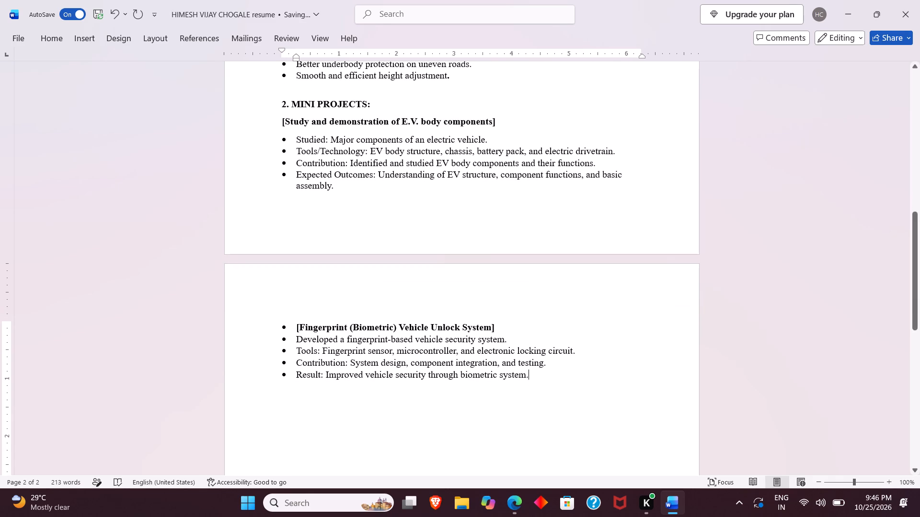
pyautogui.press('Return')
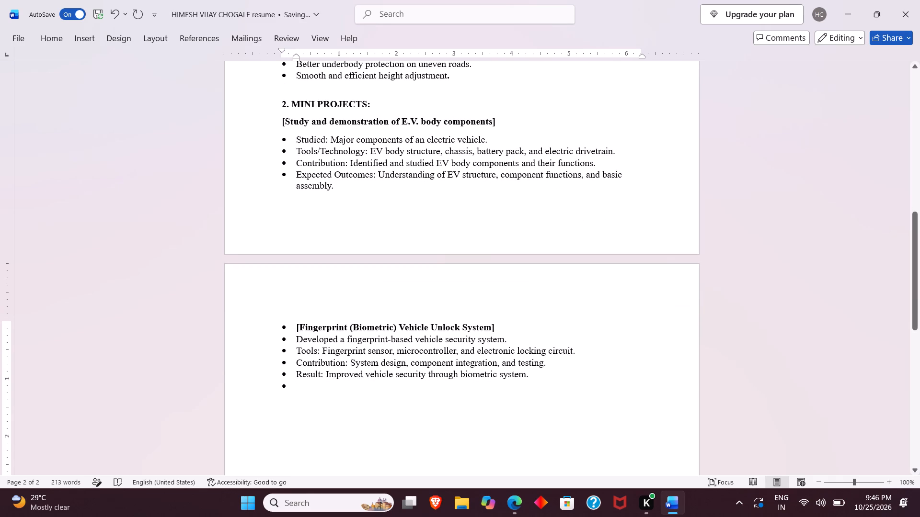
pyautogui.press('BackSpace')
pyautogui.press('BackSpace')
pyautogui.press('BackSpace')
pyautogui.press('Return')
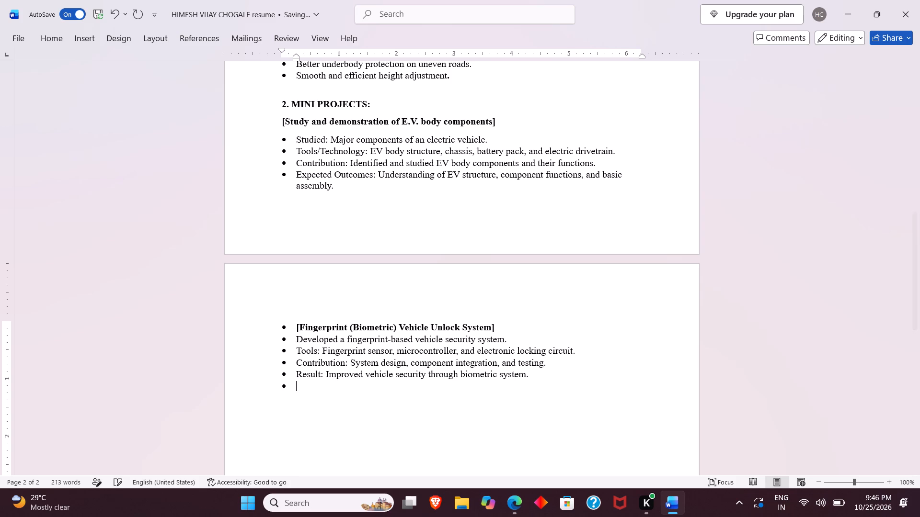
pyautogui.press('BackSpace')
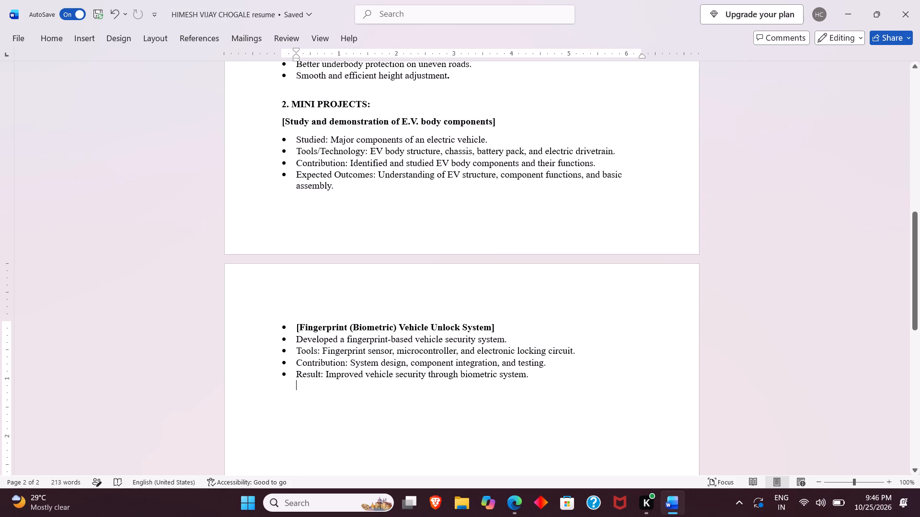
pyautogui.scroll(-1, 502, 420)
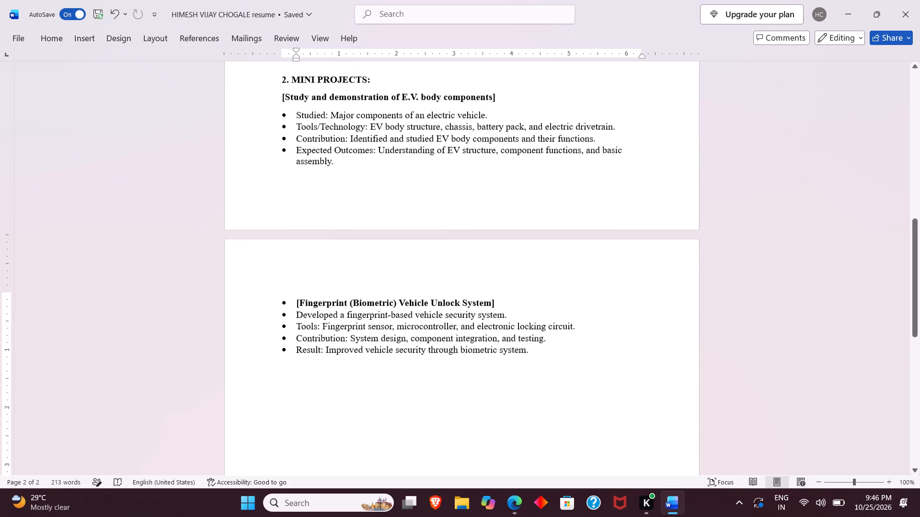
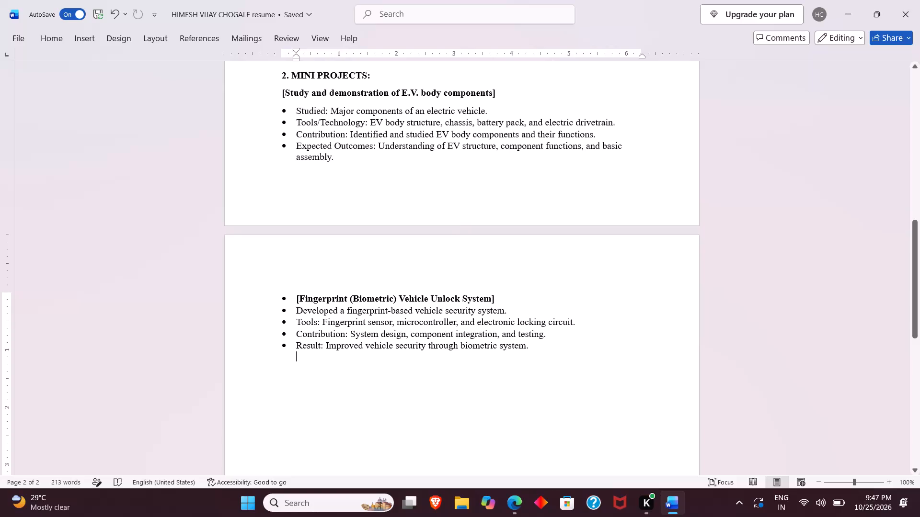
# Add the line "ADDITIONAL INFORMATION" below the fingerprint project, separated by a blank line, and start a new line under it.
pyautogui.press('Return')
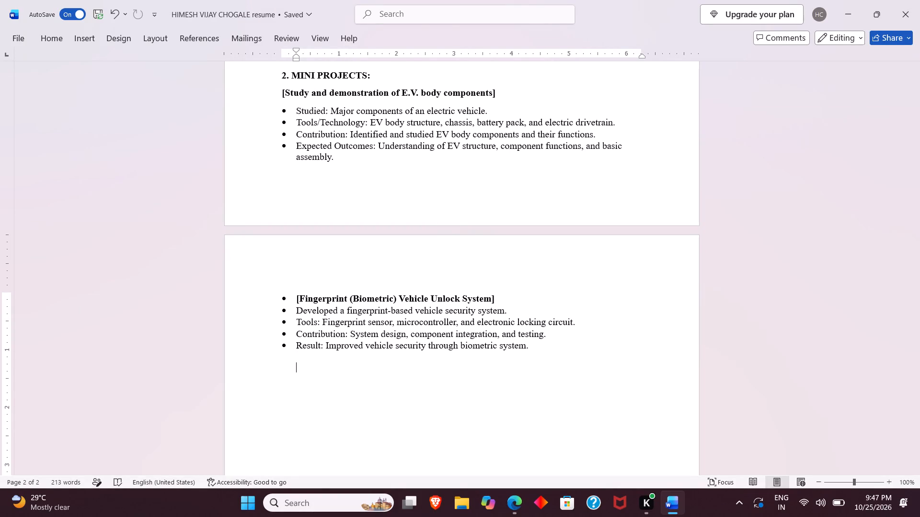
pyautogui.write('ADD')
pyautogui.press('i')
pyautogui.write('TI')
pyautogui.write('ONAL')
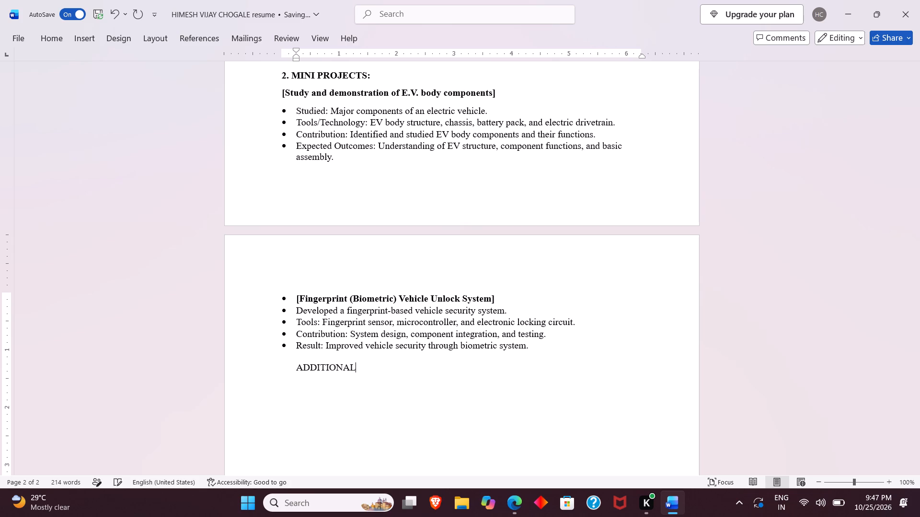
pyautogui.press('space')
pyautogui.write('INFORMATION')
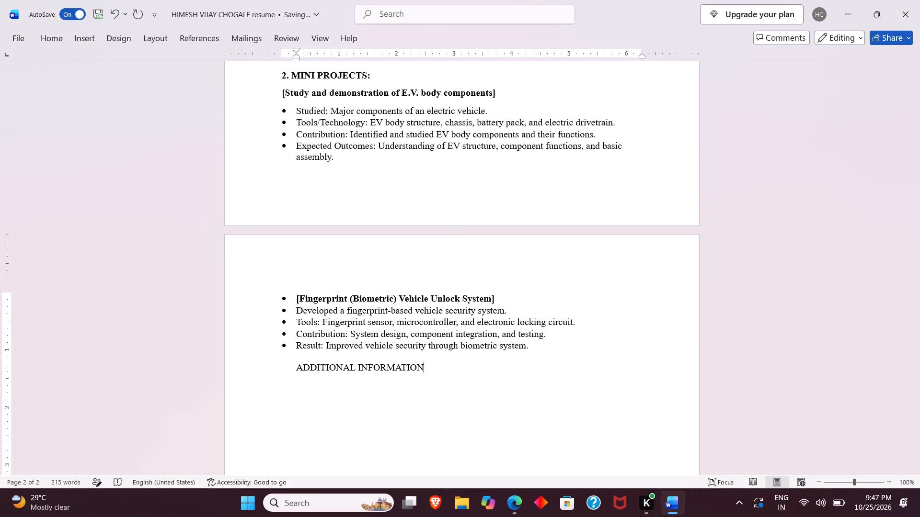
pyautogui.press('Return')
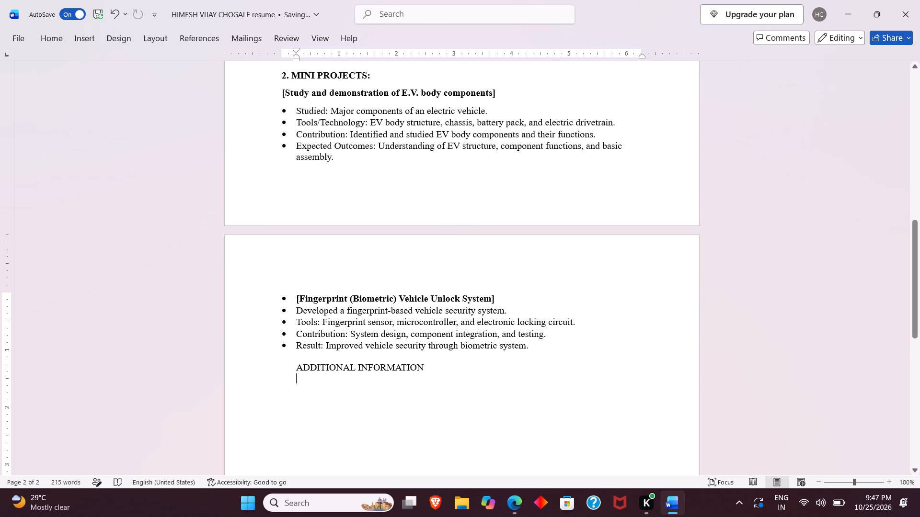
# Make the "ADDITIONAL INFORMATION" heading bold at font size 13.
pyautogui.moveTo(425, 372); pyautogui.dragTo(287, 367)
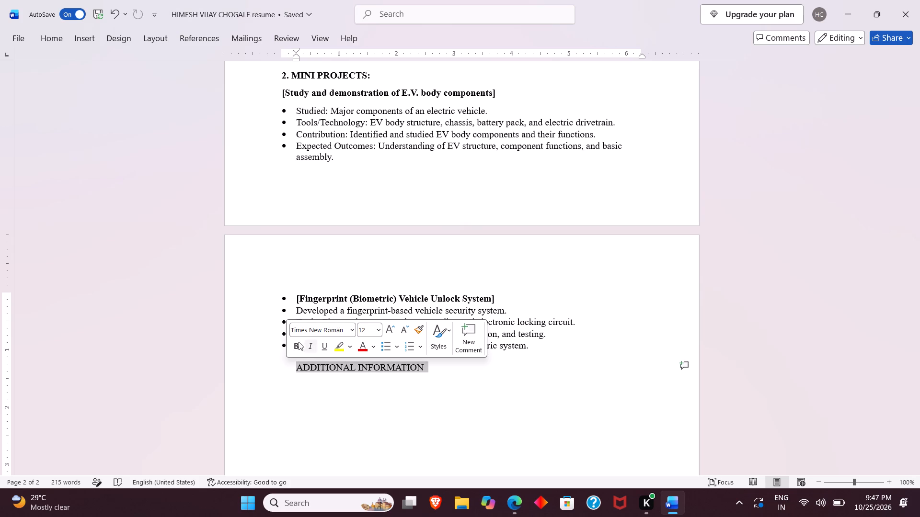
pyautogui.click(290, 345)
pyautogui.click(368, 331)
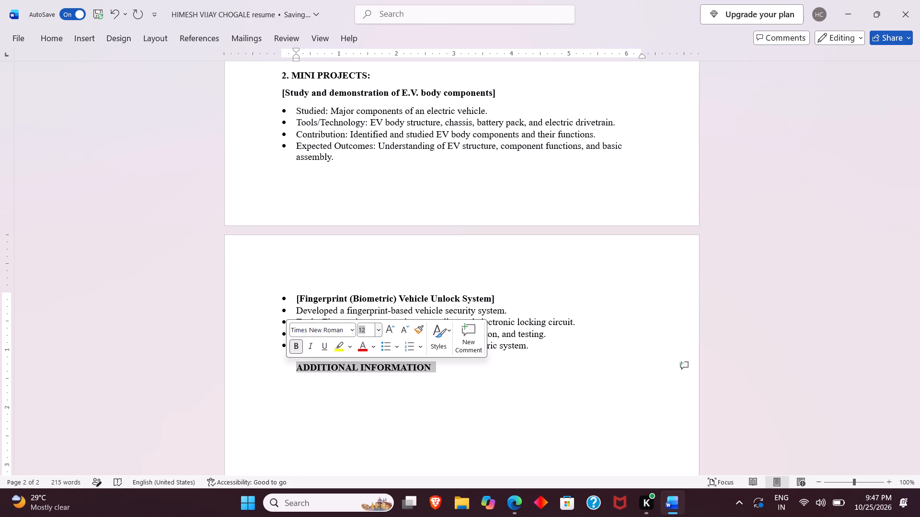
pyautogui.write('13')
pyautogui.press('Return')
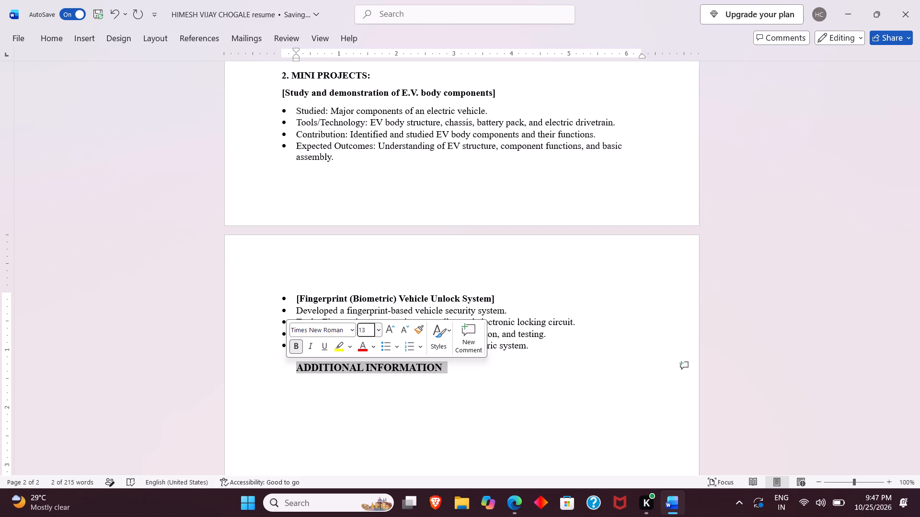
pyautogui.click(371, 406)
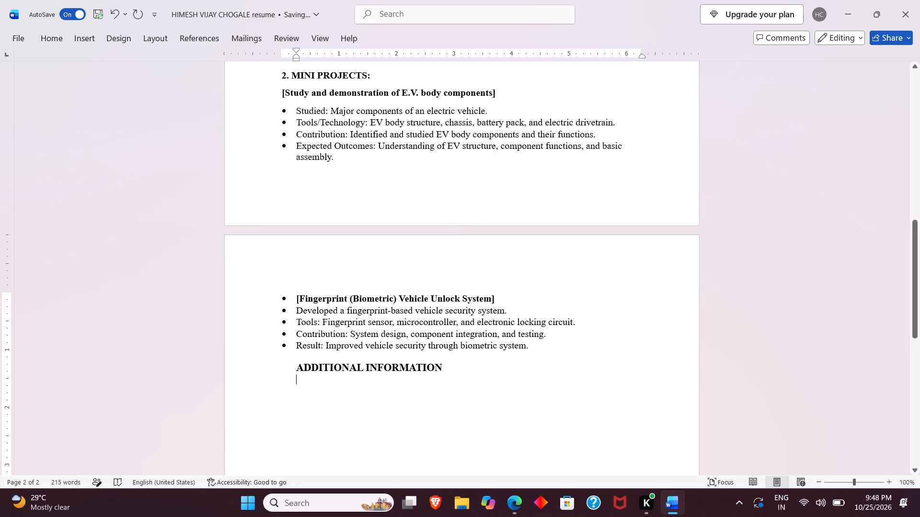
# Examine the content and layout of the earlier resume sections above the new "ADDITIONAL INFORMATION" heading.
pyautogui.scroll(4, 445, 413)
pyautogui.scroll(-1, 445, 413)
pyautogui.scroll(6, 445, 413)
pyautogui.scroll(-1, 445, 413)
pyautogui.scroll(1, 445, 413)
pyautogui.scroll(-1, 445, 413)
pyautogui.scroll(2, 445, 407)
pyautogui.scroll(-4, 445, 407)
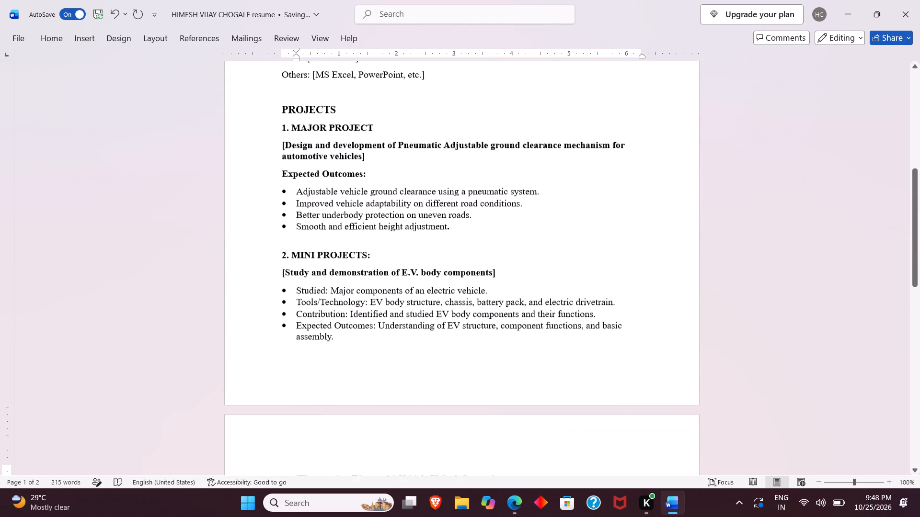
pyautogui.scroll(-6, 445, 407)
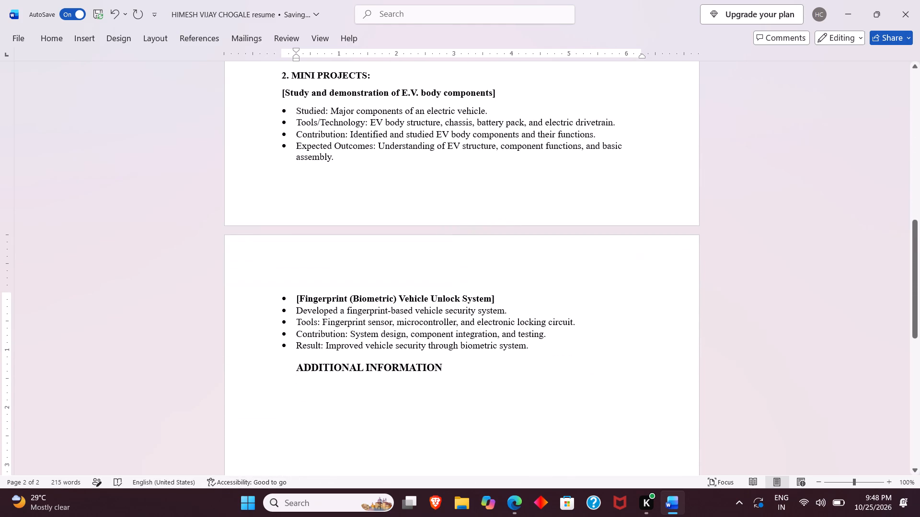
pyautogui.scroll(-1, 444, 407)
# Add the line "Languages: [English, Hindi, Marathi]" under the "ADDITIONAL INFORMATION" heading, leaving a blank line between them.
pyautogui.press('Return')
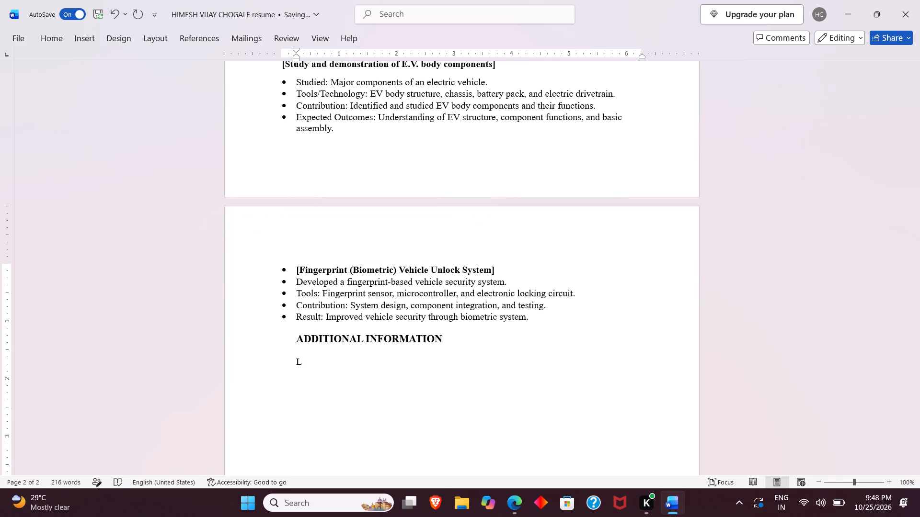
pyautogui.write('an')
pyautogui.write('gua')
pyautogui.write('ge')
pyautogui.press('s')
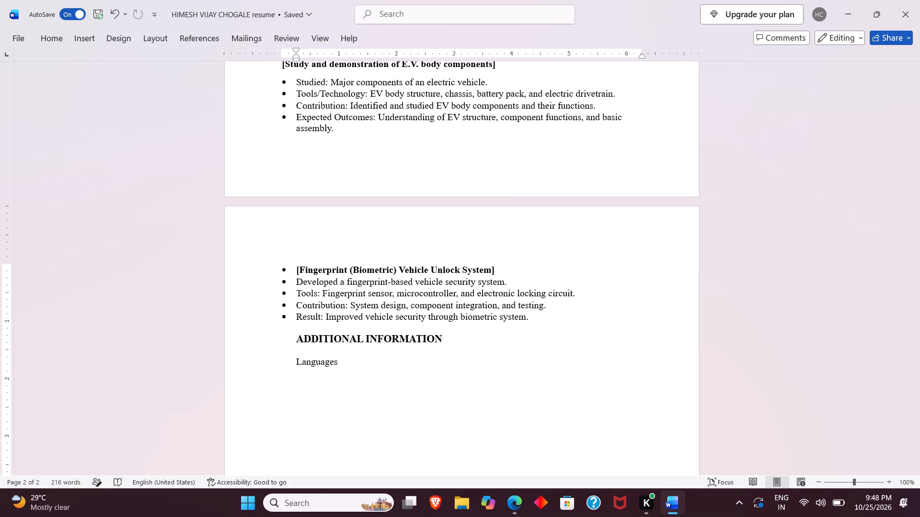
pyautogui.hotkey('shift', ':')
pyautogui.press('space')
pyautogui.write('[]')
pyautogui.press('Left')
pyautogui.hotkey('shift', 'e')
pyautogui.press('n')
pyautogui.press('g')
pyautogui.write('lid')
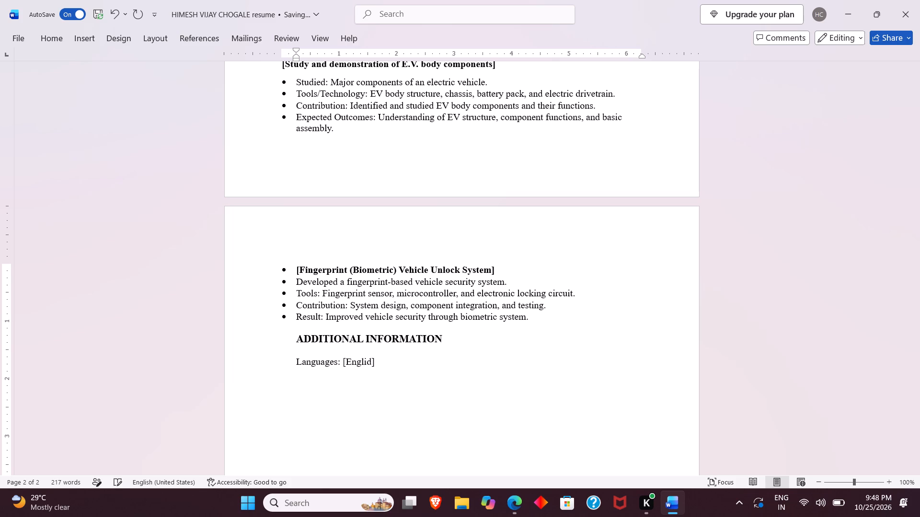
pyautogui.press('BackSpace')
pyautogui.write('sh')
pyautogui.write(', h')
pyautogui.press('BackSpace')
pyautogui.write('Hindi')
pyautogui.press(',')
pyautogui.press('space')
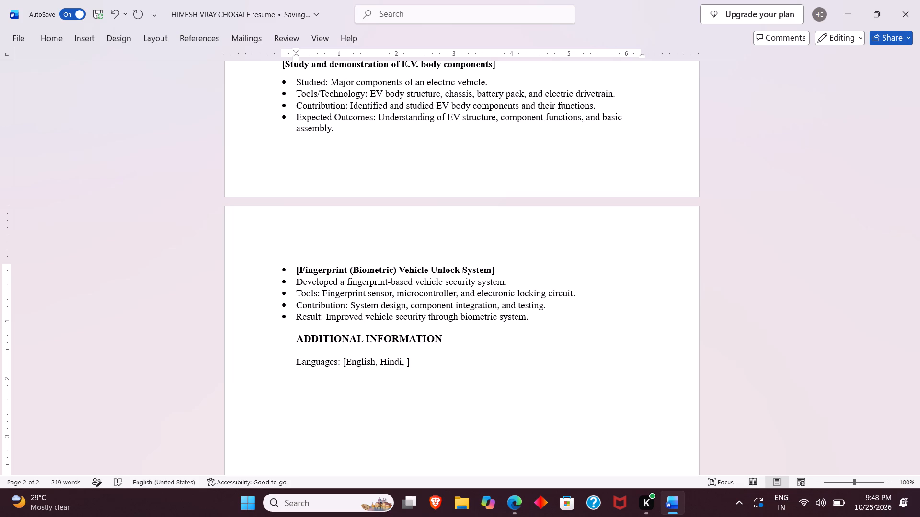
pyautogui.write('Marathi')
# Set the "ADDITIONAL INFORMATION" heading's left indent to 0 so it lines up with the other section headings.
pyautogui.scroll(3, 444, 407)
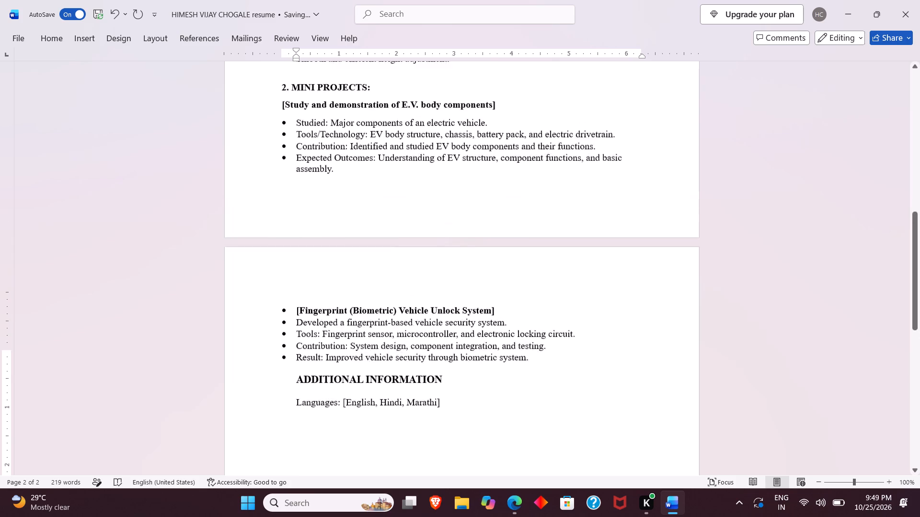
pyautogui.scroll(8, 444, 407)
pyautogui.scroll(-3, 441, 441)
pyautogui.scroll(1, 455, 475)
pyautogui.scroll(-2, 455, 476)
pyautogui.scroll(-5, 427, 516)
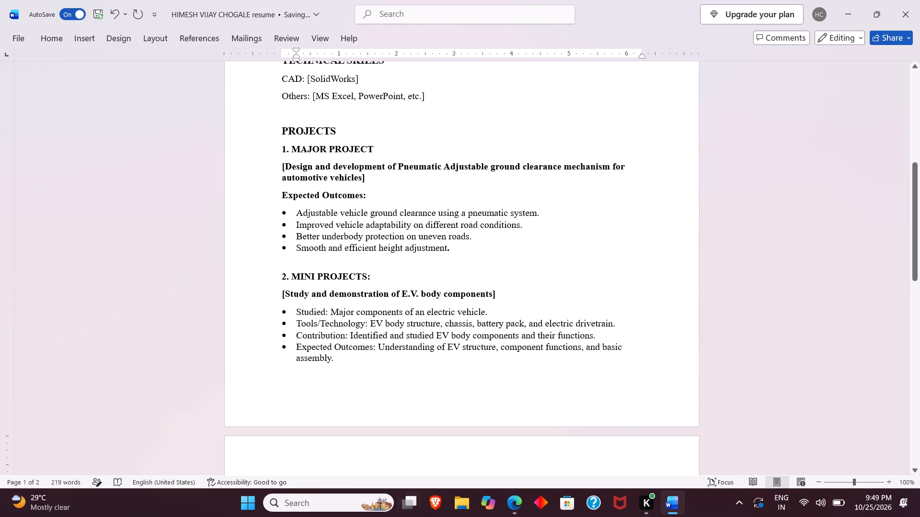
pyautogui.scroll(1, 365, 372)
pyautogui.scroll(-7, 365, 372)
pyautogui.click(298, 393)
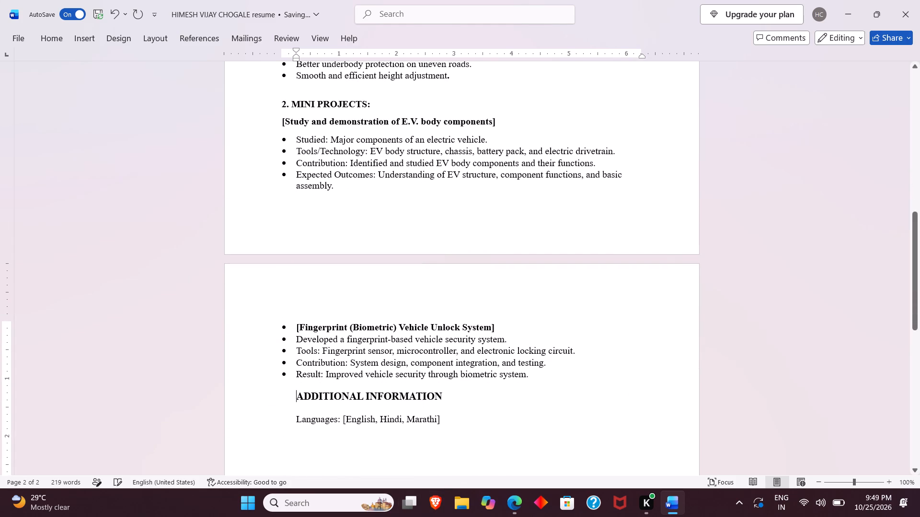
pyautogui.moveTo(298, 393); pyautogui.dragTo(405, 390)
pyautogui.moveTo(445, 394); pyautogui.dragTo(292, 397)
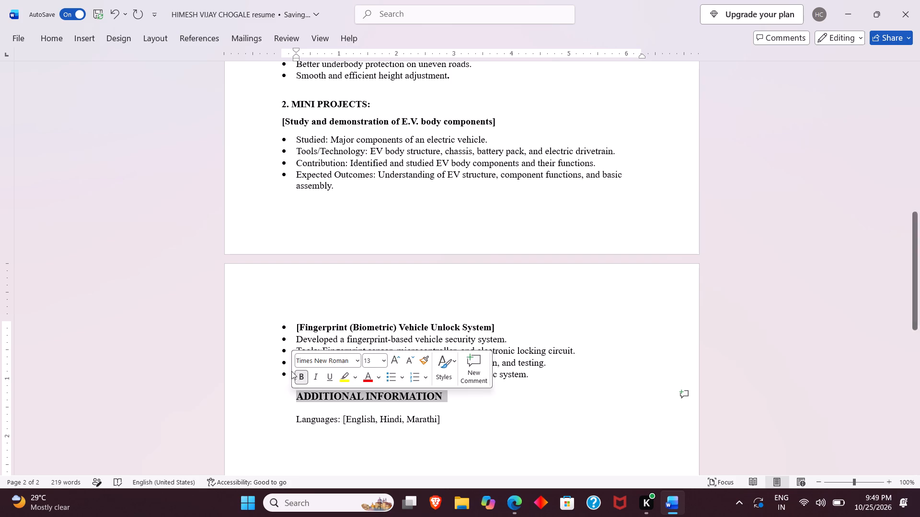
pyautogui.moveTo(296, 59); pyautogui.dragTo(300, 59)
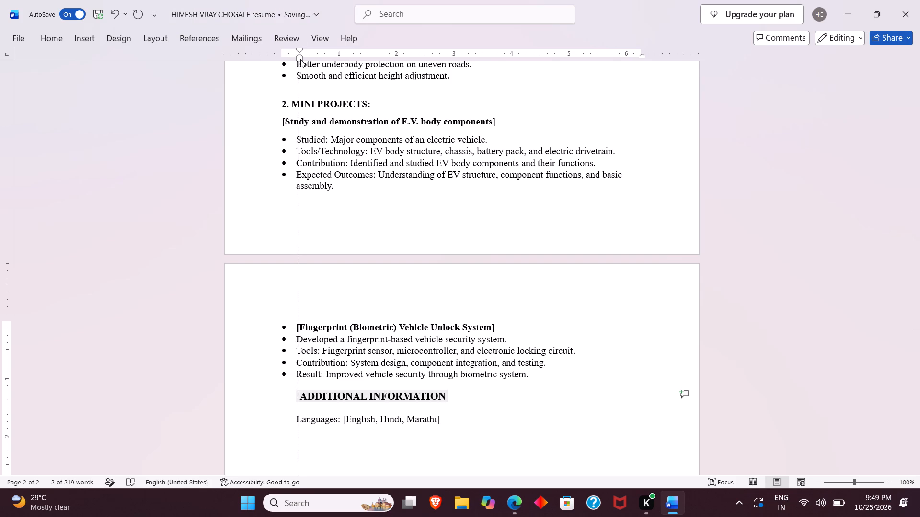
pyautogui.moveTo(300, 59); pyautogui.dragTo(281, 59)
pyautogui.click(298, 408)
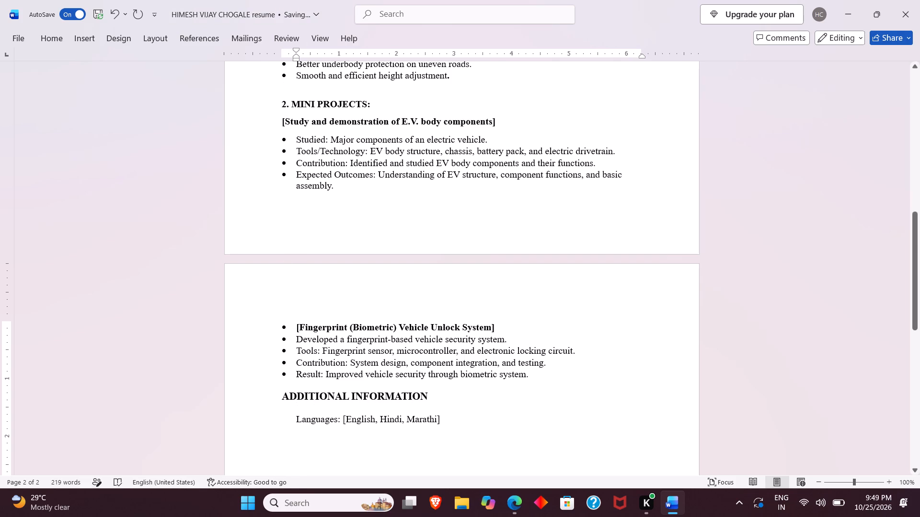
# Set the left indent of the "Languages" line to 0 so it lines up with the "ADDITIONAL INFORMATION" heading.
pyautogui.moveTo(296, 424); pyautogui.dragTo(439, 428)
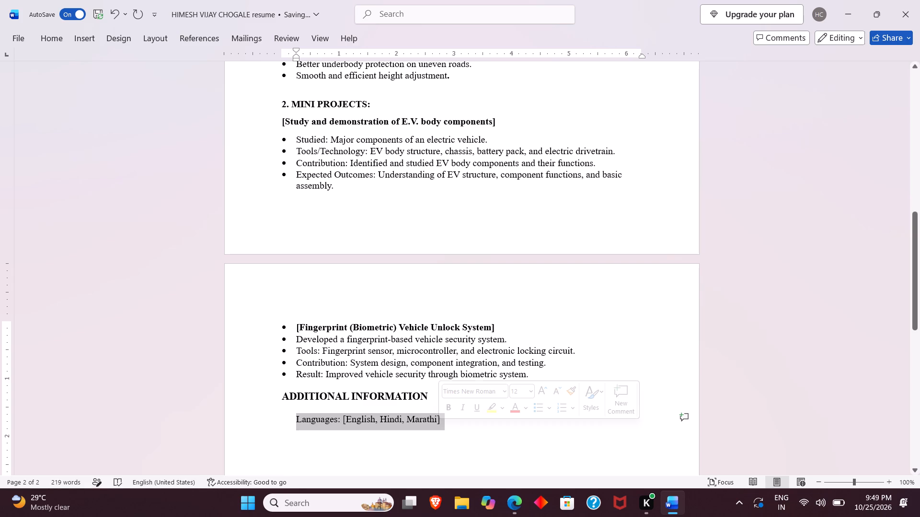
pyautogui.moveTo(297, 56); pyautogui.dragTo(299, 62)
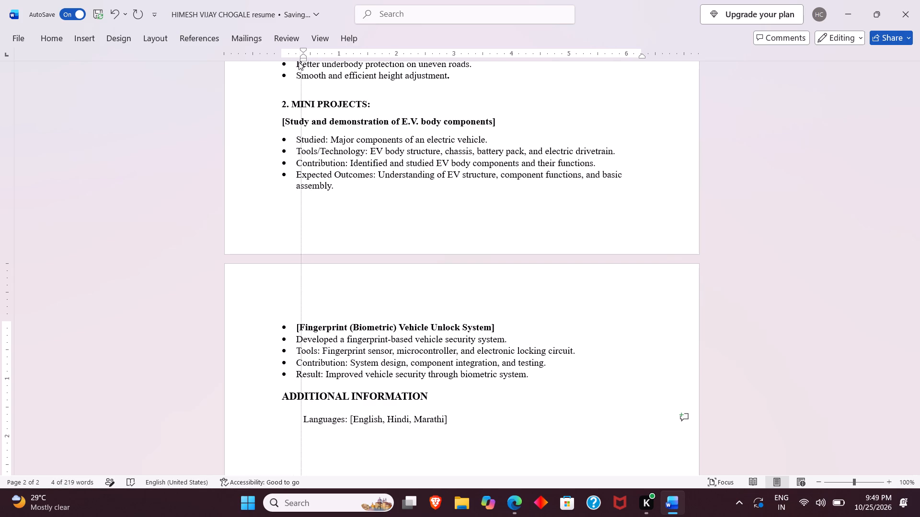
pyautogui.moveTo(299, 62); pyautogui.dragTo(283, 61)
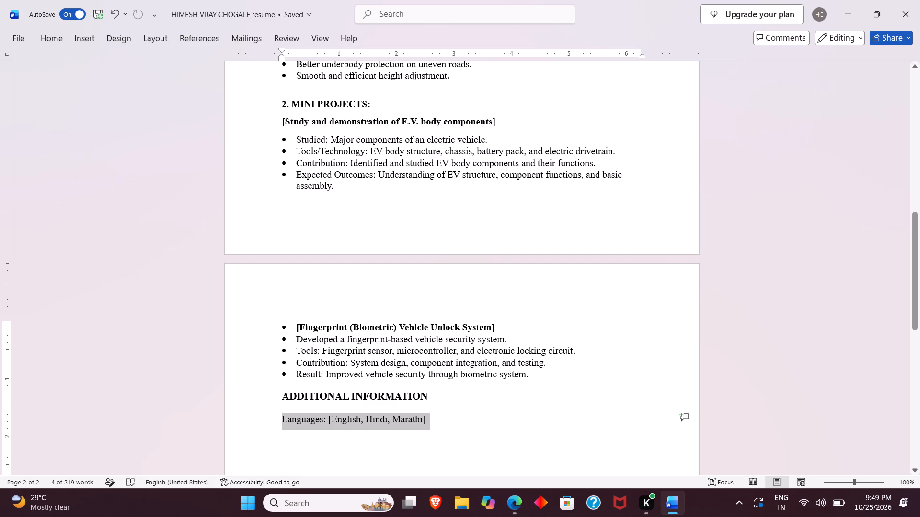
pyautogui.click(472, 422)
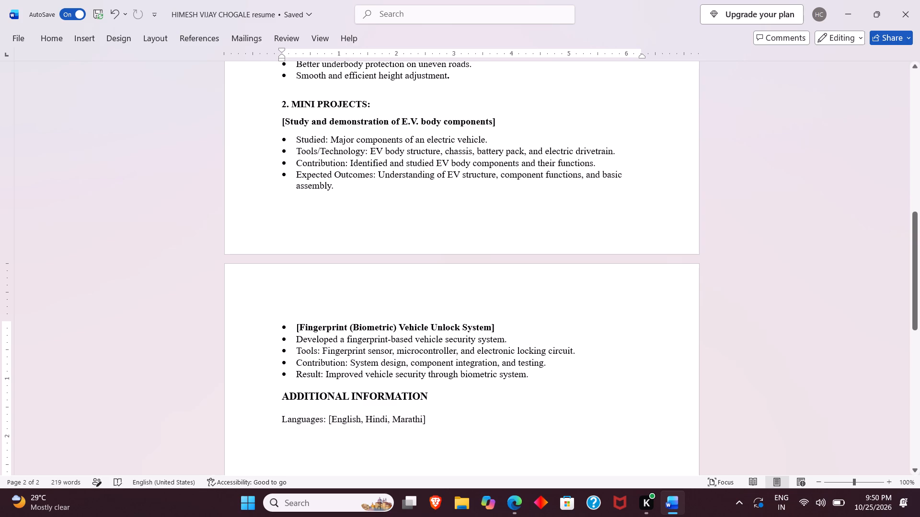
# Review the layout and alignment of the projects sections and the additional information section.
pyautogui.scroll(2, 450, 432)
pyautogui.scroll(-3, 449, 433)
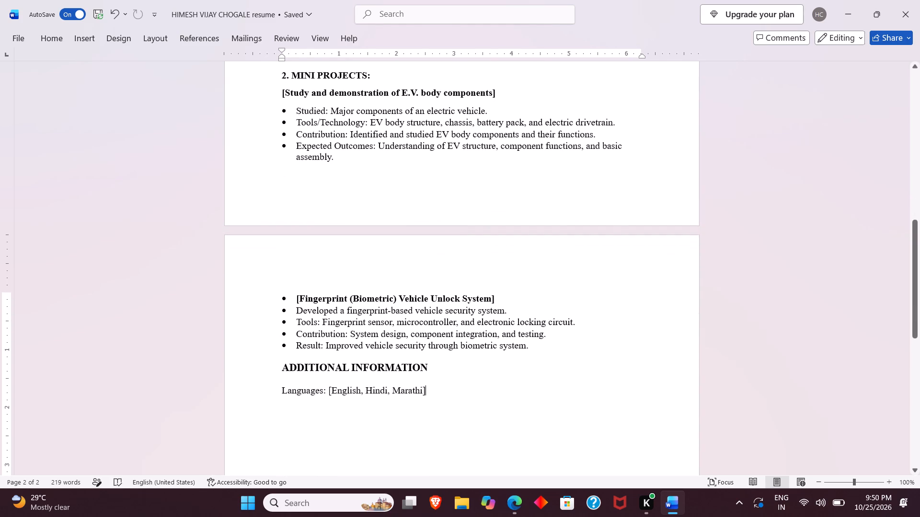
pyautogui.scroll(3, 442, 408)
pyautogui.scroll(1, 370, 398)
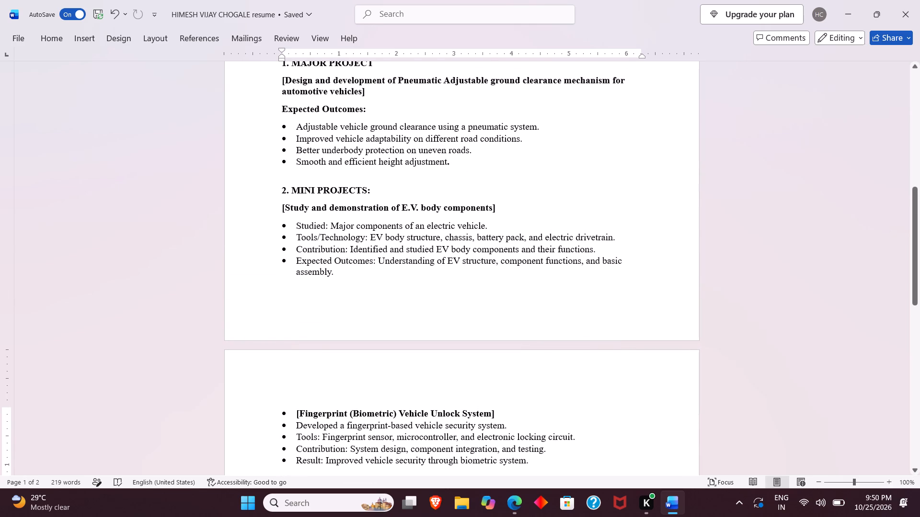
pyautogui.scroll(2, 386, 386)
pyautogui.scroll(-1, 387, 383)
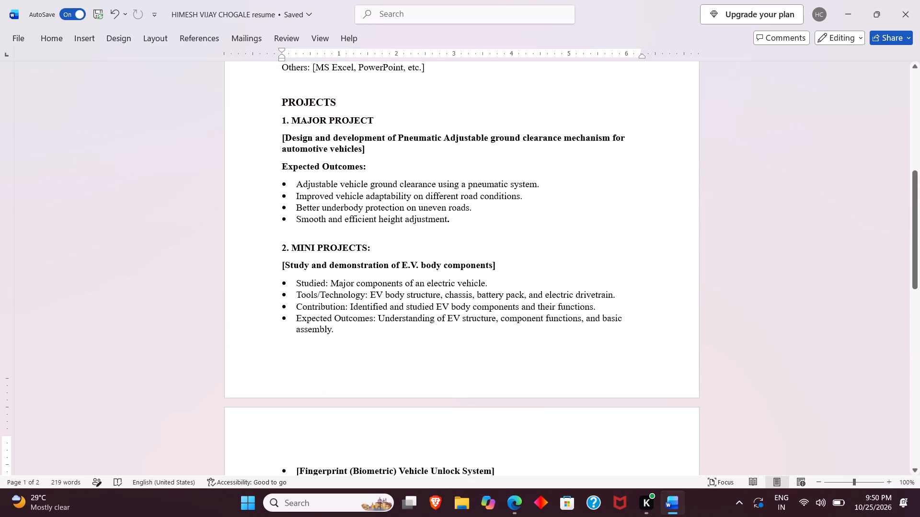
pyautogui.scroll(-2, 387, 383)
pyautogui.scroll(1, 387, 383)
pyautogui.scroll(-3, 387, 383)
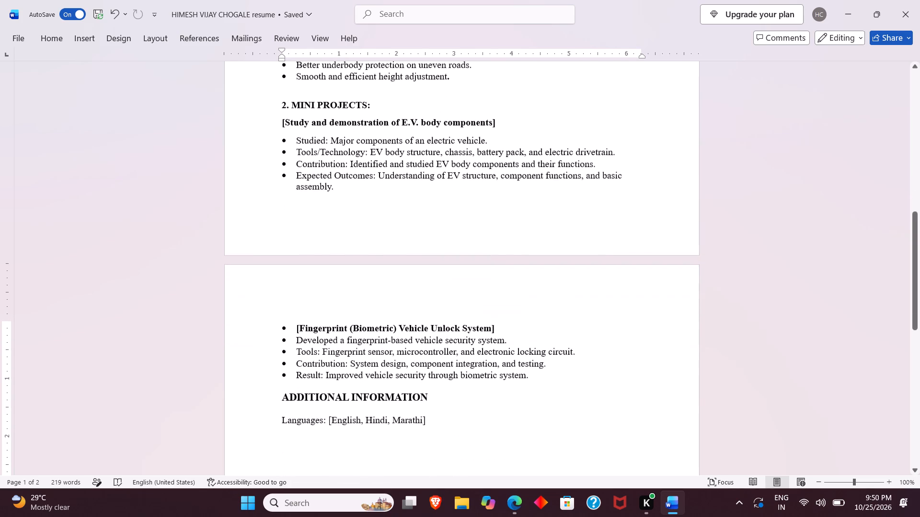
pyautogui.scroll(4, 387, 383)
pyautogui.scroll(-5, 387, 383)
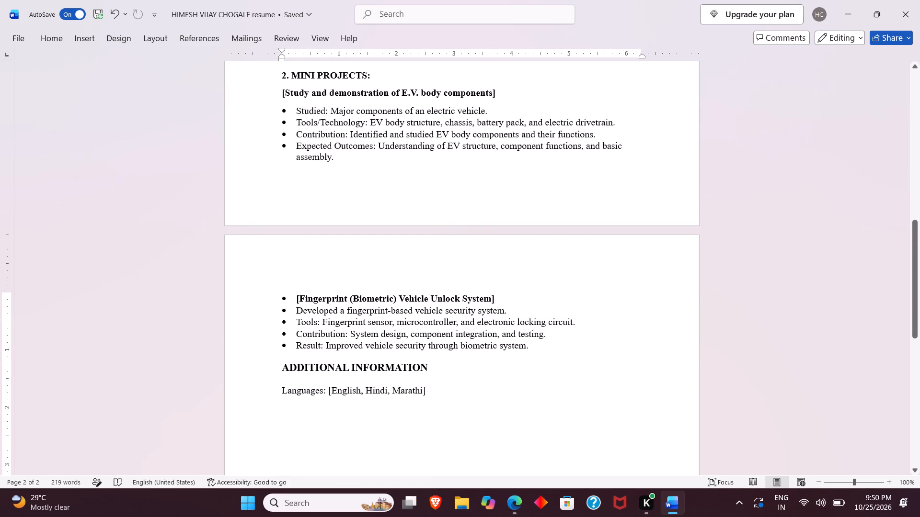
# Start a new line with the label "Interests:" directly below the "Languages" line.
pyautogui.press('Return')
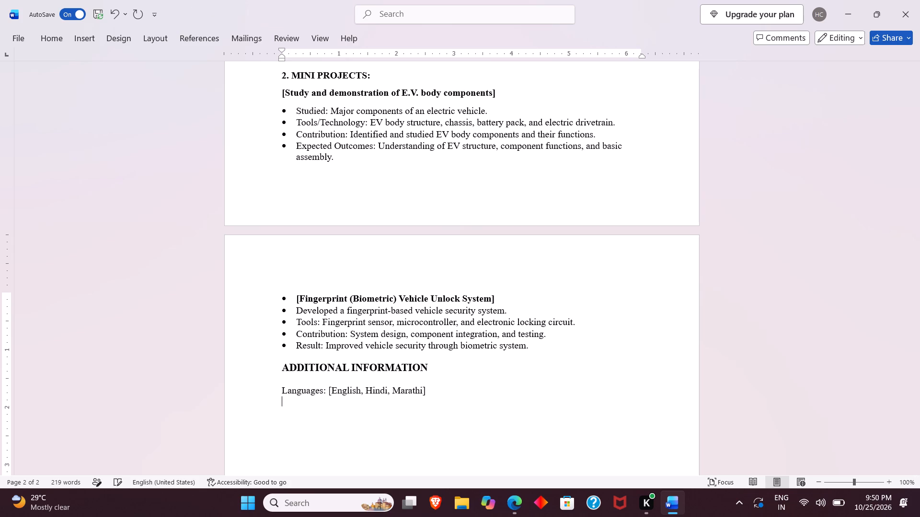
pyautogui.hotkey('shift', 'i')
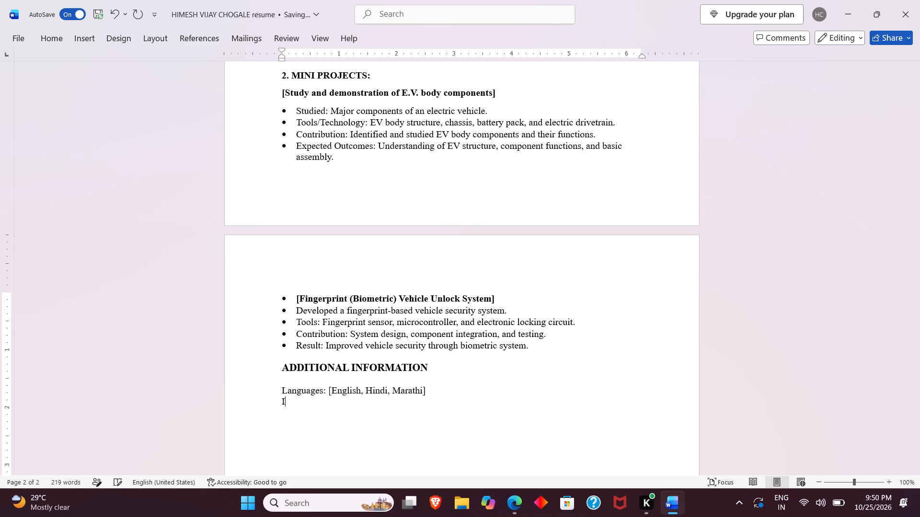
pyautogui.write('nte')
pyautogui.write('rests')
pyautogui.hotkey('shift', ':')
pyautogui.press('space')
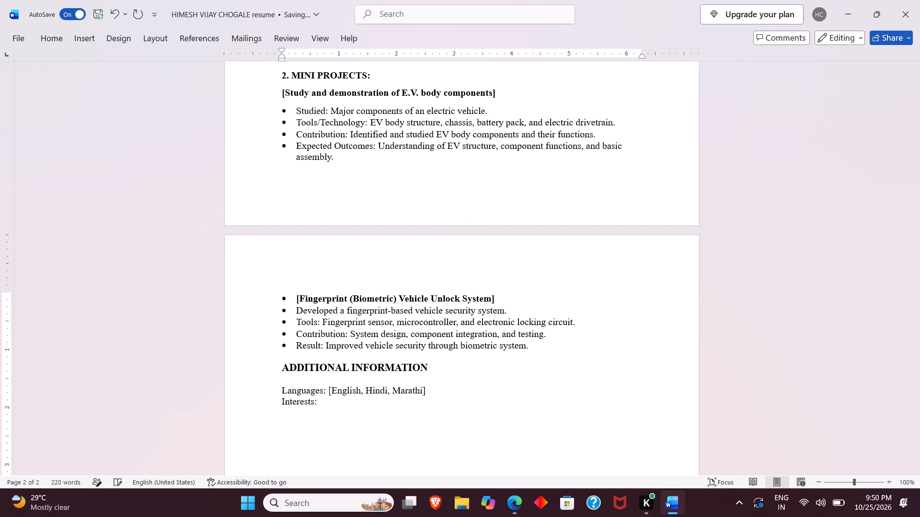
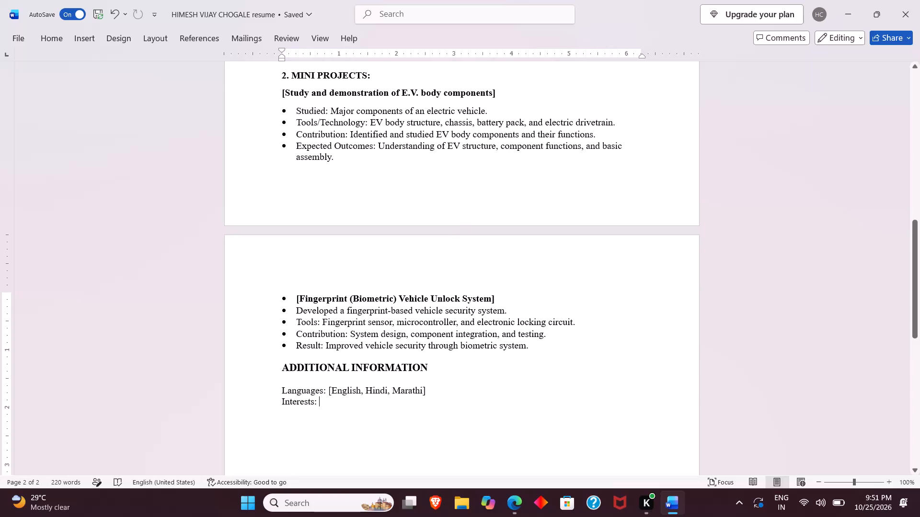
# Complete the "Interests:" line with the bracketed entry "[Automotive Technician, Designing]", spelled correctly and matching the style of the "Languages" line.
pyautogui.hotkey('ctrl', 'v')
pyautogui.click(319, 405)
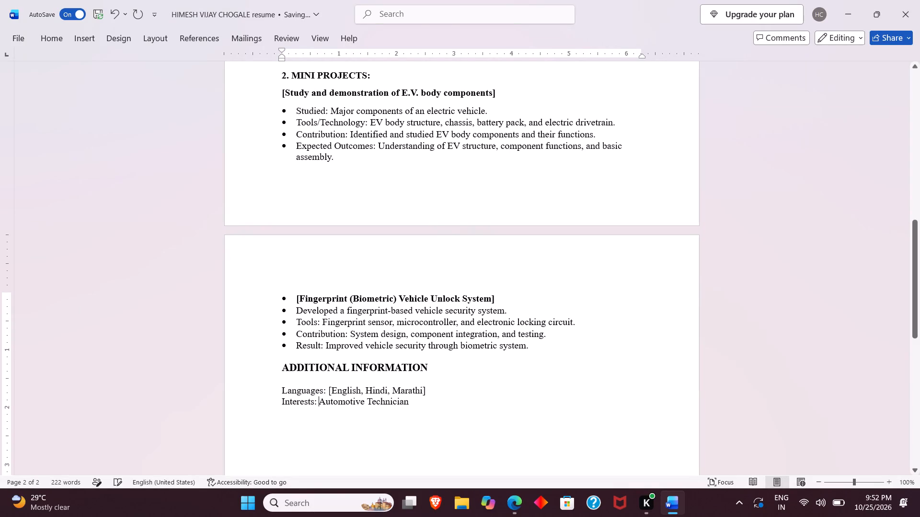
pyautogui.press('[')
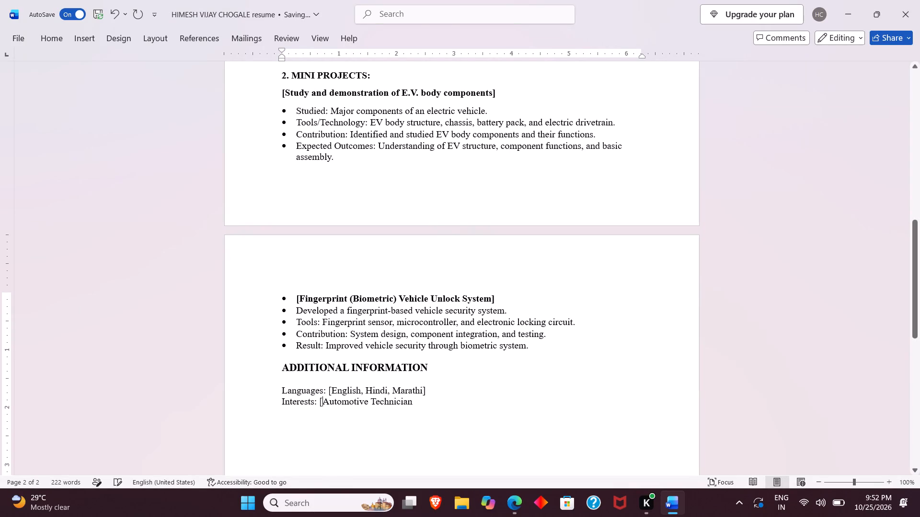
pyautogui.click(418, 405)
pyautogui.write(',')
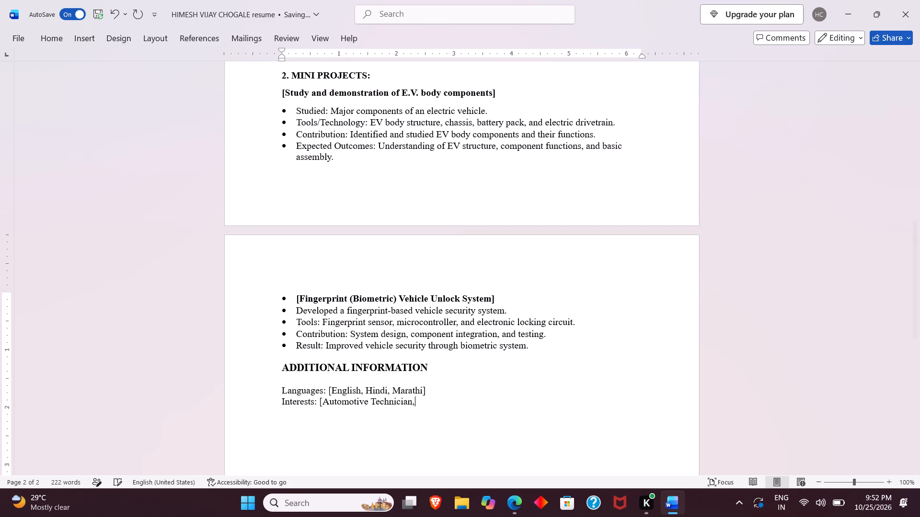
pyautogui.press('space')
pyautogui.write('Desigine')
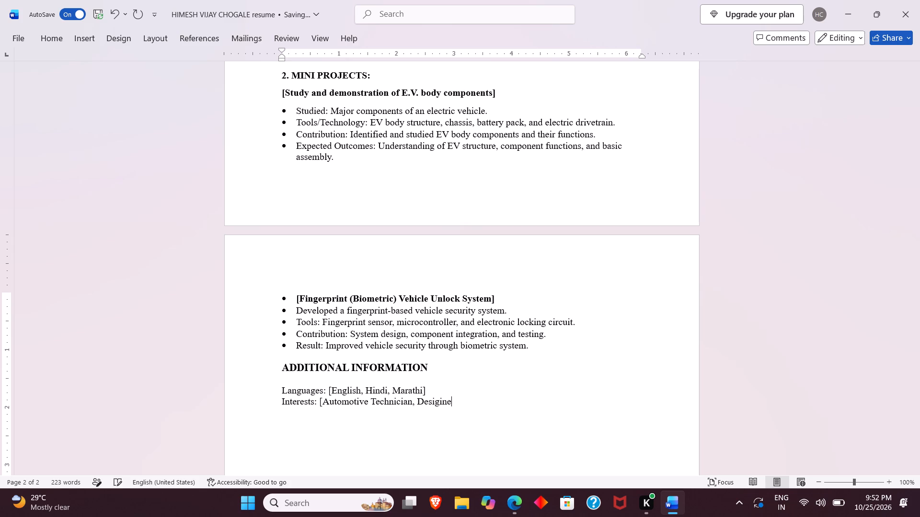
pyautogui.press('BackSpace')
pyautogui.press('g')
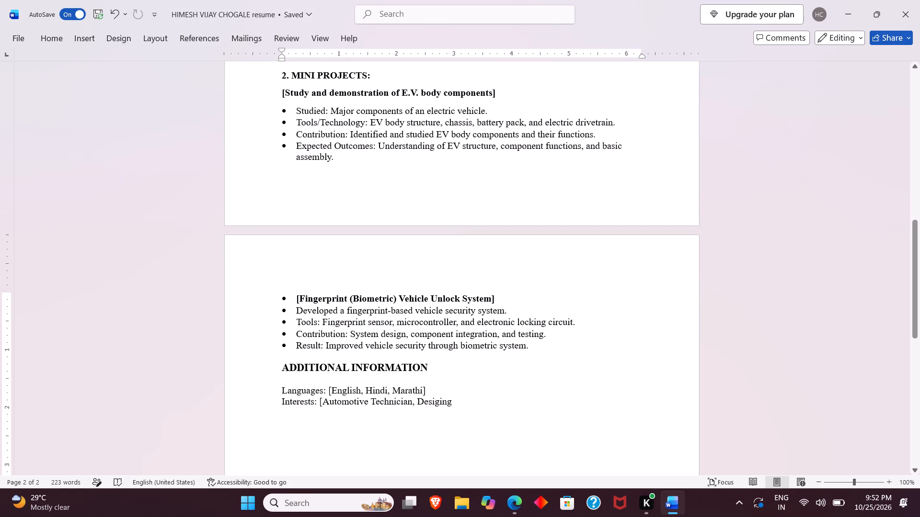
pyautogui.click(440, 404)
pyautogui.press('n')
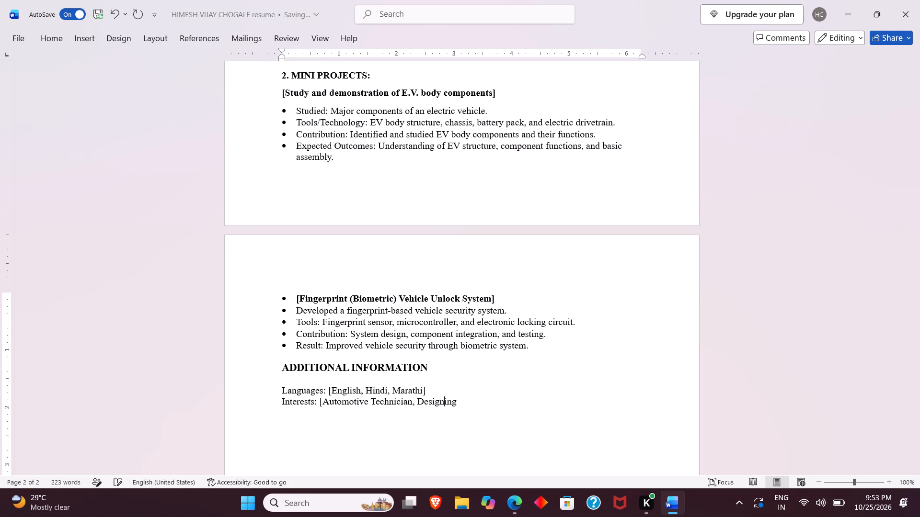
pyautogui.click(462, 406)
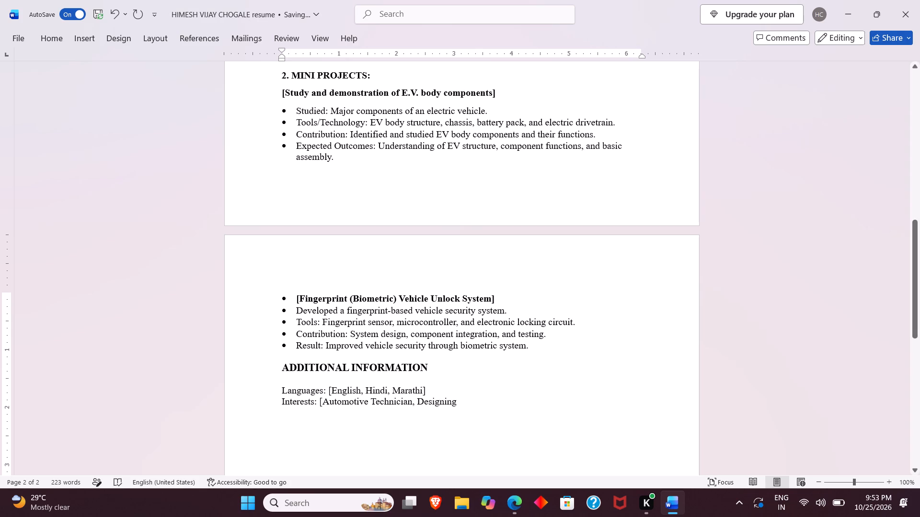
pyautogui.press(']')
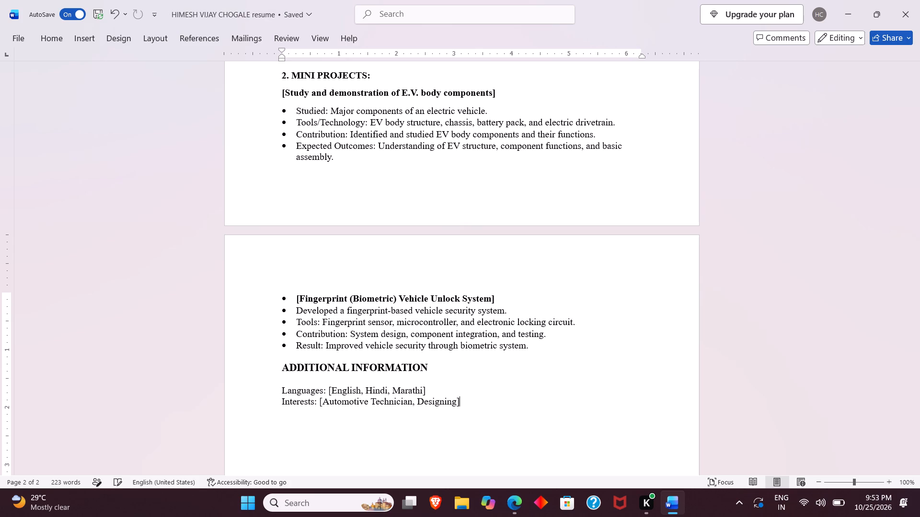
# Review the whole resume from the name header through the projects to the "Languages" and "Interests" lines, checking content and layout.
pyautogui.scroll(5, 482, 408)
pyautogui.scroll(-2, 482, 408)
pyautogui.scroll(5, 482, 408)
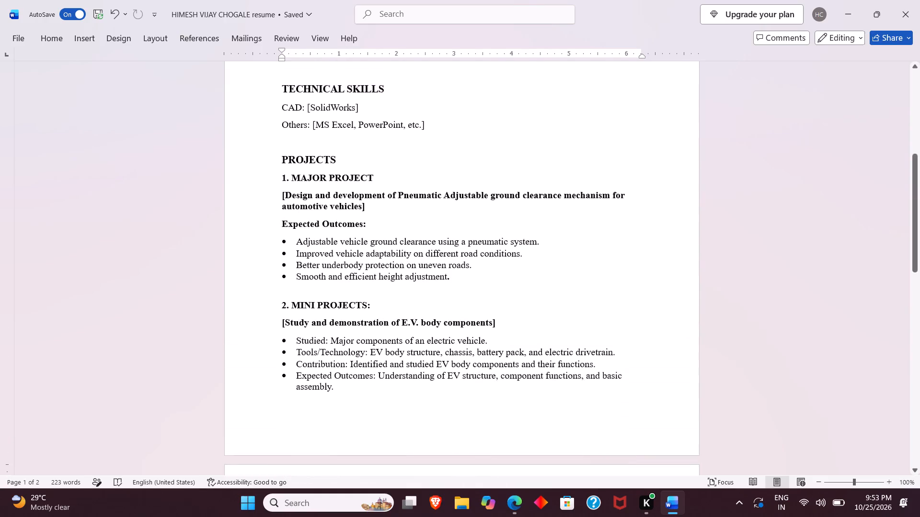
pyautogui.scroll(11, 473, 396)
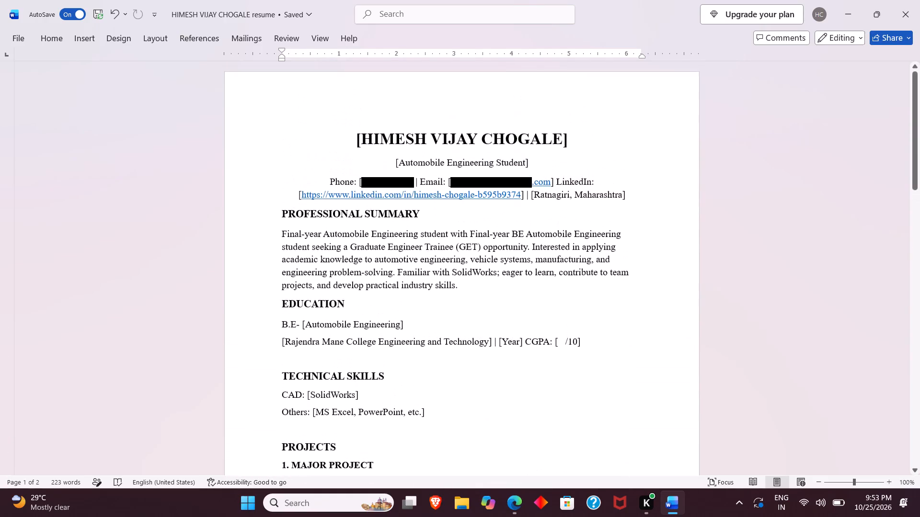
pyautogui.scroll(-3, 445, 397)
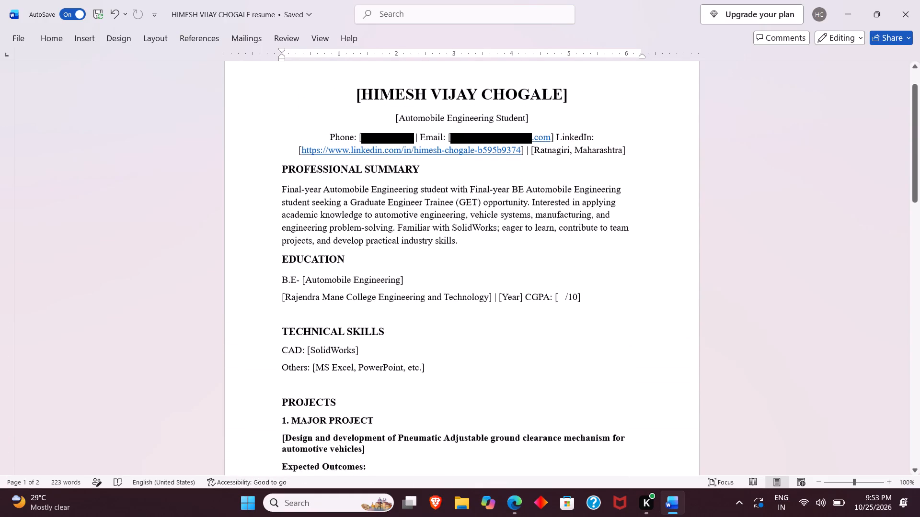
pyautogui.scroll(-3, 427, 420)
pyautogui.scroll(1, 426, 420)
pyautogui.scroll(-14, 426, 420)
pyautogui.scroll(1, 462, 394)
pyautogui.scroll(-3, 462, 394)
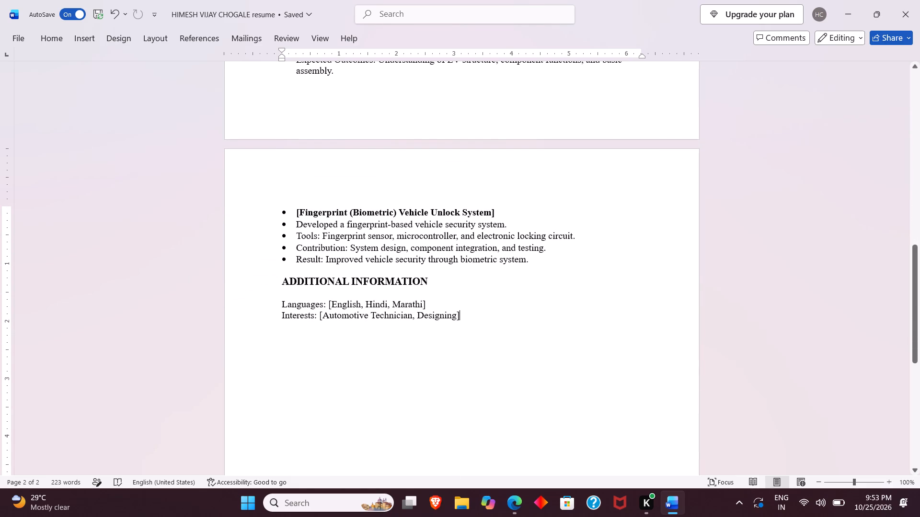
pyautogui.scroll(2, 443, 287)
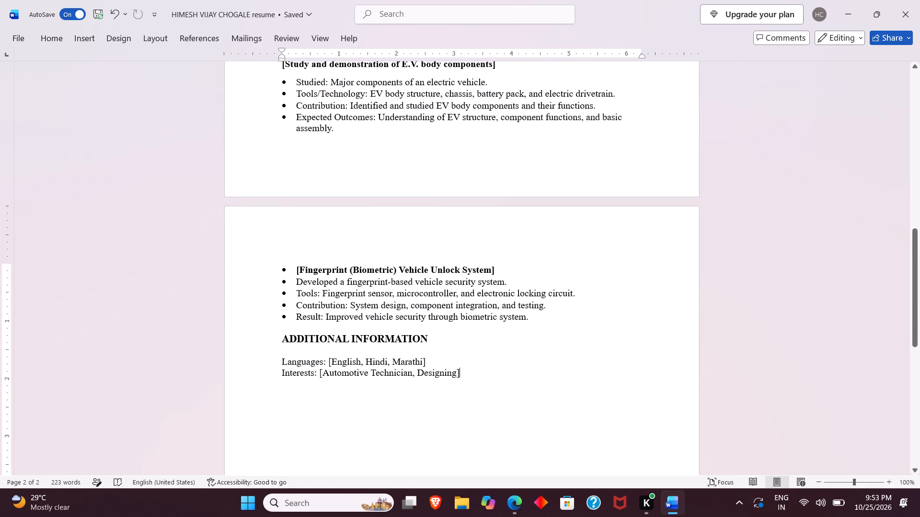
pyautogui.moveTo(461, 370); pyautogui.dragTo(325, 370)
pyautogui.click(512, 380)
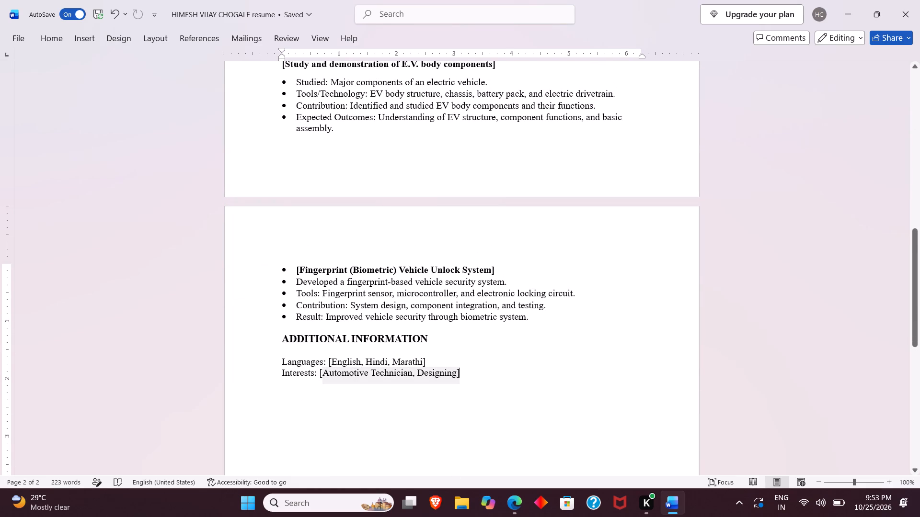
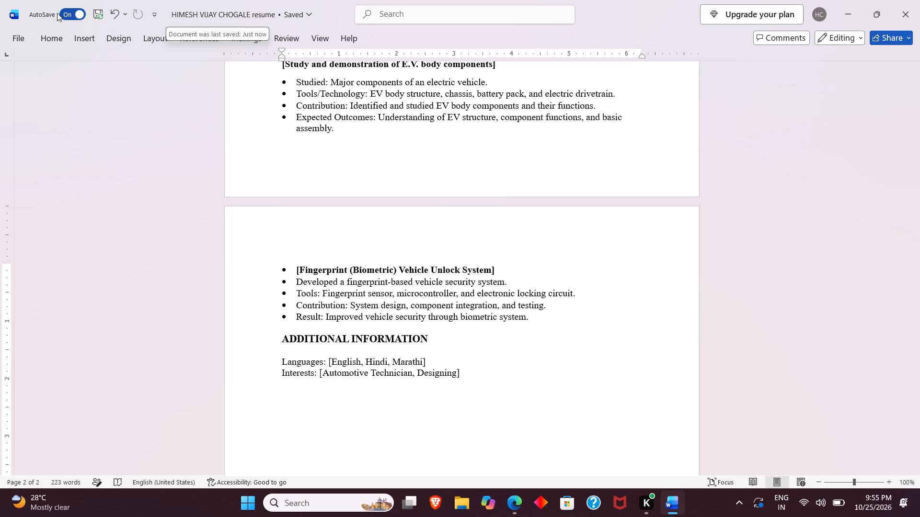
# Start saving a copy of the resume on this PC, with the OneDrive Desktop folder as the destination.
pyautogui.click(13, 45)
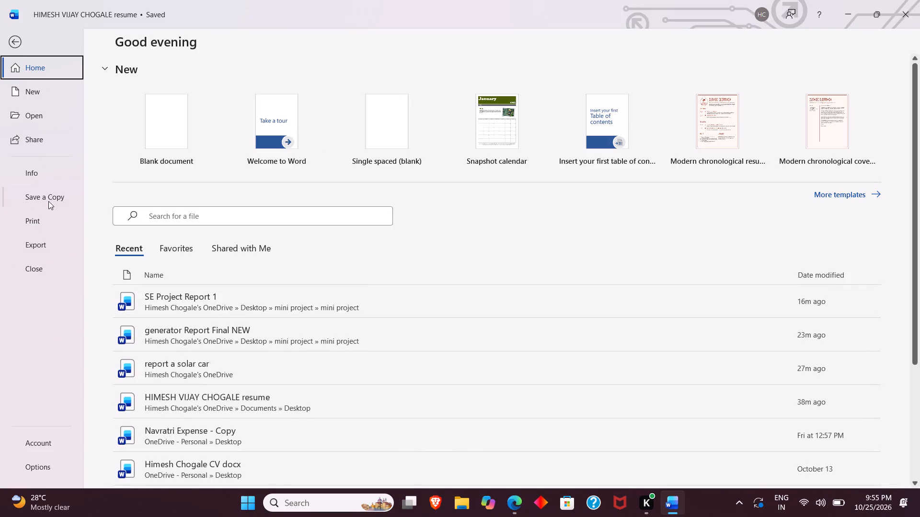
pyautogui.click(47, 199)
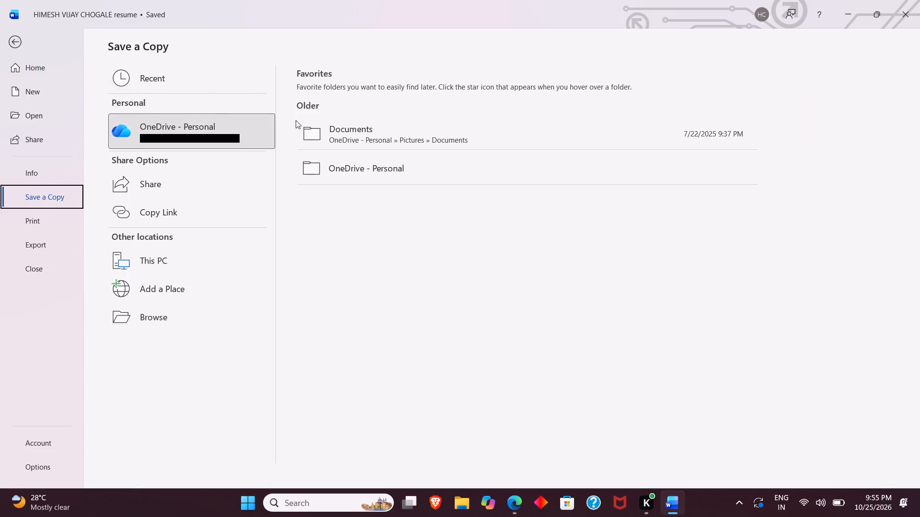
pyautogui.click(186, 262)
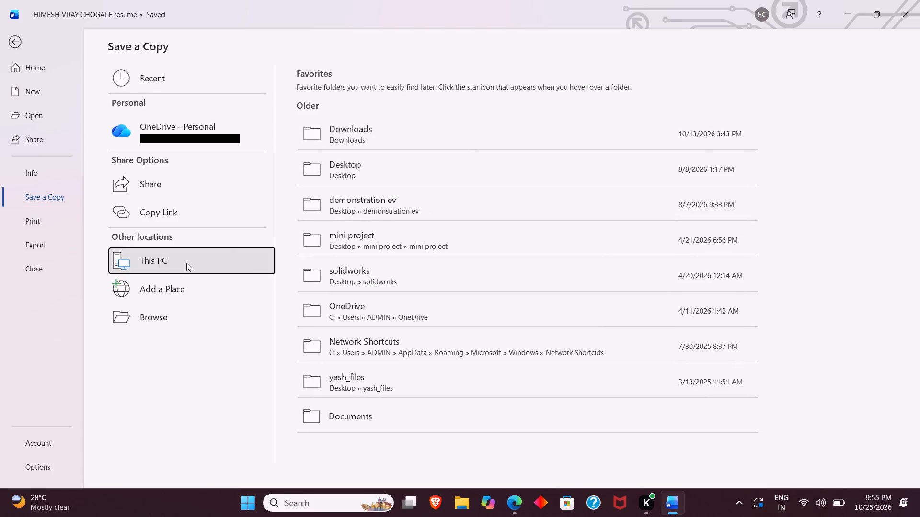
pyautogui.click(343, 178)
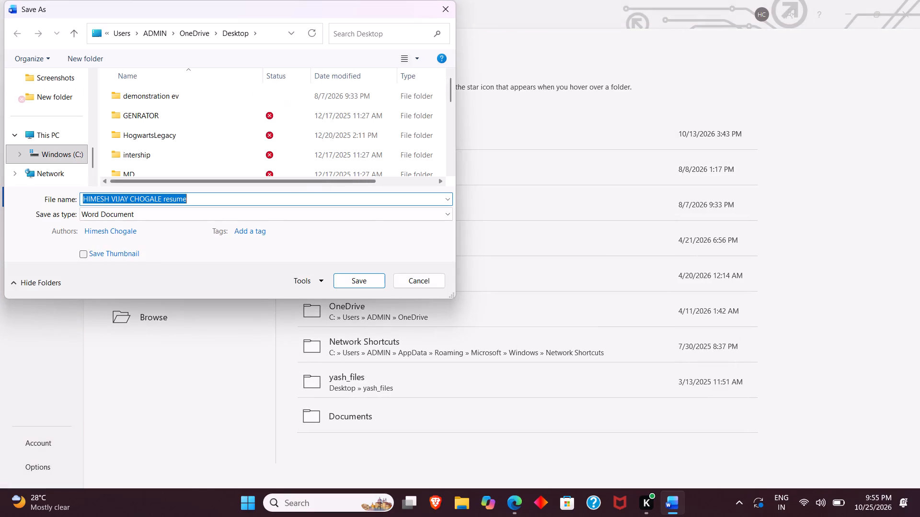
pyautogui.click(199, 32)
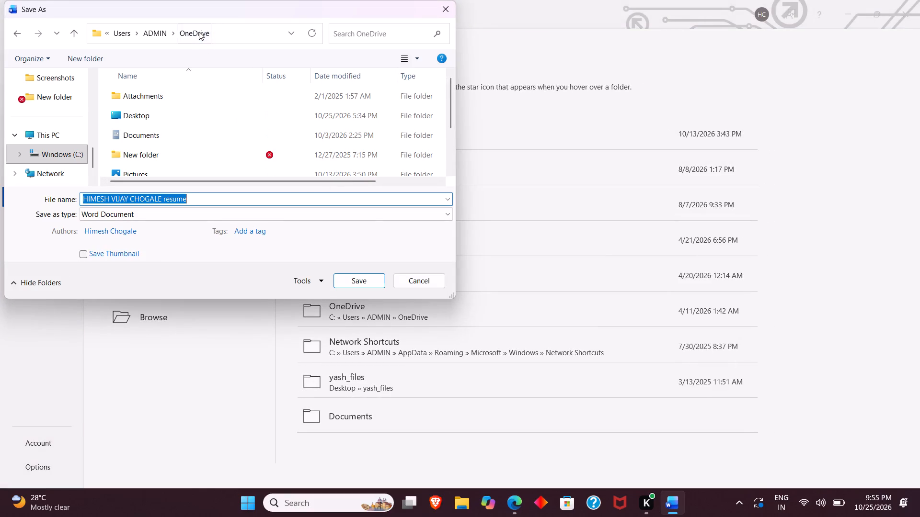
pyautogui.rightClick(199, 32)
pyautogui.click(239, 76)
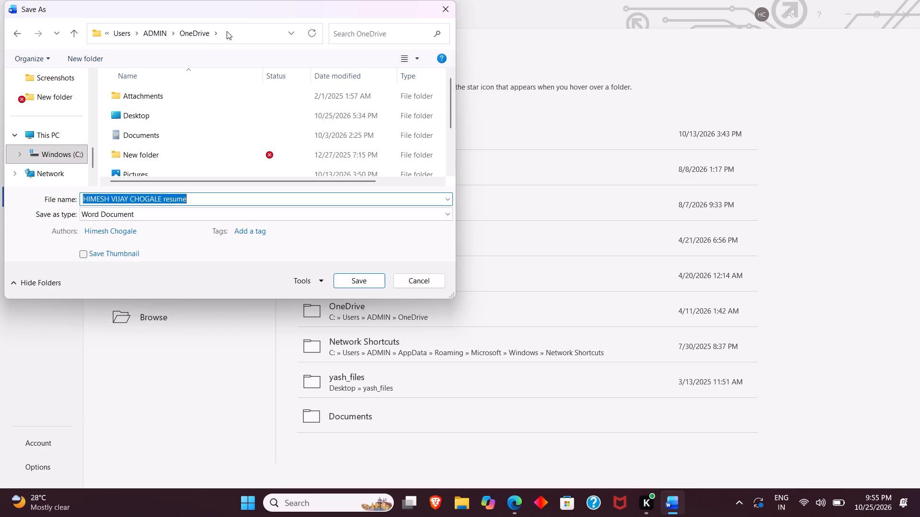
pyautogui.click(215, 33)
pyautogui.click(232, 65)
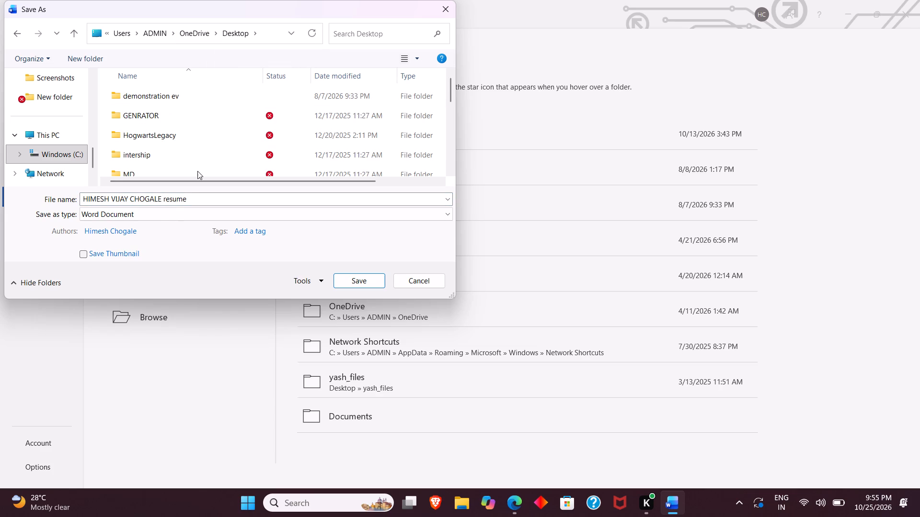
# Rename the copy to the resume owner's first and last name in title case, followed by "_Resume".
pyautogui.click(194, 198)
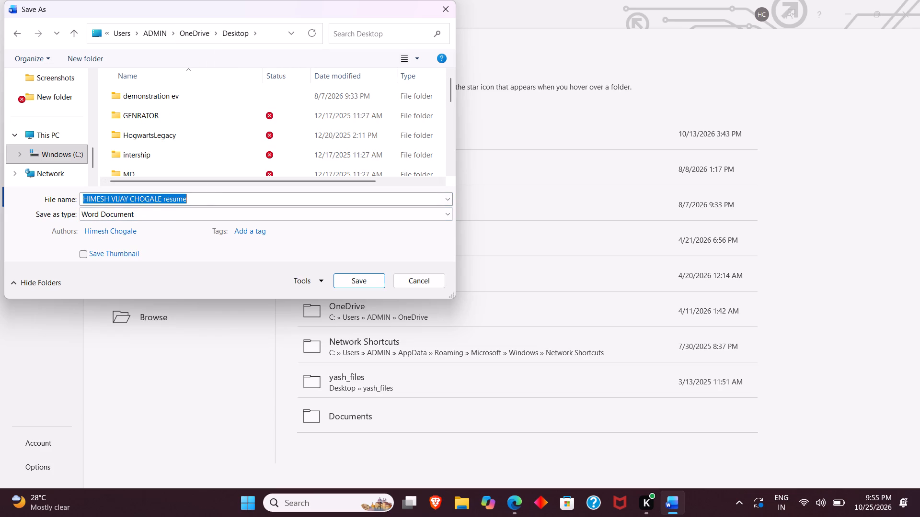
pyautogui.click(195, 198)
pyautogui.press('BackSpace')
pyautogui.press('BackSpace')
pyautogui.press('BackSpace')
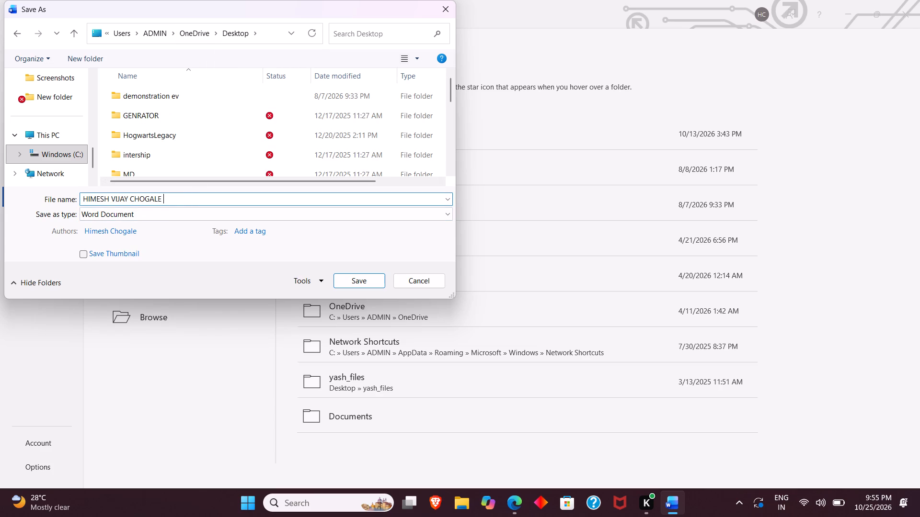
pyautogui.press('BackSpace')
pyautogui.press('BackSpace')
pyautogui.press('BackSpace')
pyautogui.press('BackSpace')
pyautogui.press('BackSpace')
pyautogui.hotkey('ctrl', 'BackSpace')
pyautogui.hotkey('ctrl', 'BackSpace')
pyautogui.press('BackSpace')
pyautogui.hotkey('ctrl', 'BackSpace')
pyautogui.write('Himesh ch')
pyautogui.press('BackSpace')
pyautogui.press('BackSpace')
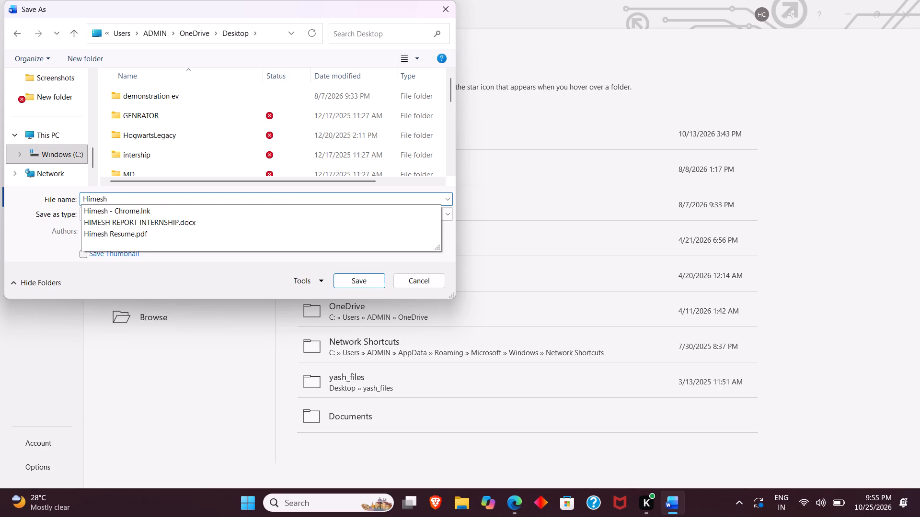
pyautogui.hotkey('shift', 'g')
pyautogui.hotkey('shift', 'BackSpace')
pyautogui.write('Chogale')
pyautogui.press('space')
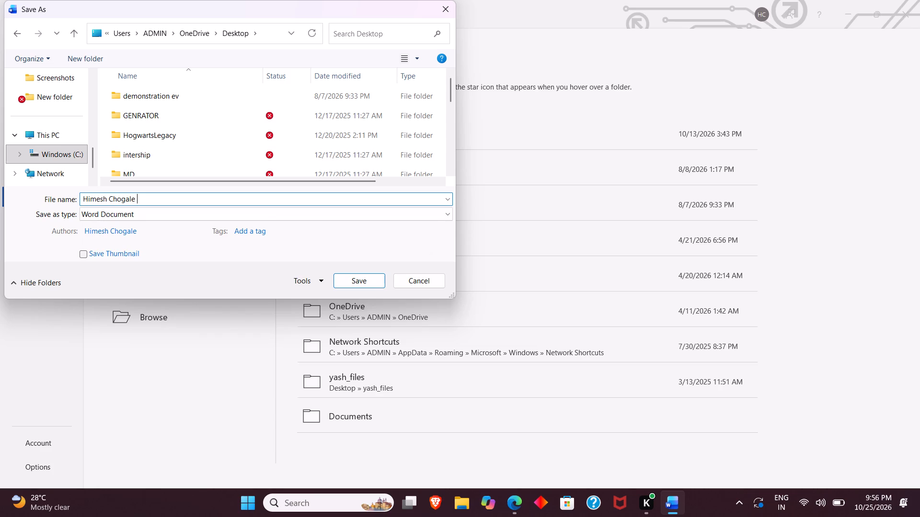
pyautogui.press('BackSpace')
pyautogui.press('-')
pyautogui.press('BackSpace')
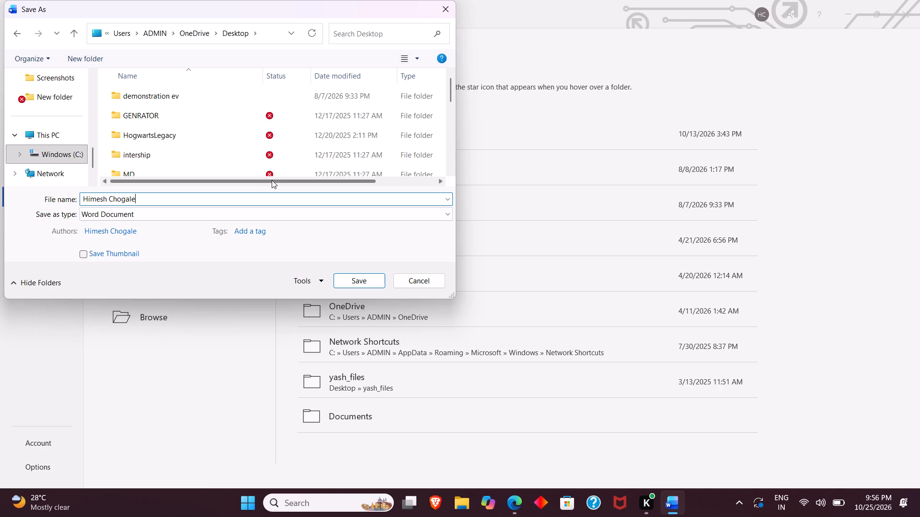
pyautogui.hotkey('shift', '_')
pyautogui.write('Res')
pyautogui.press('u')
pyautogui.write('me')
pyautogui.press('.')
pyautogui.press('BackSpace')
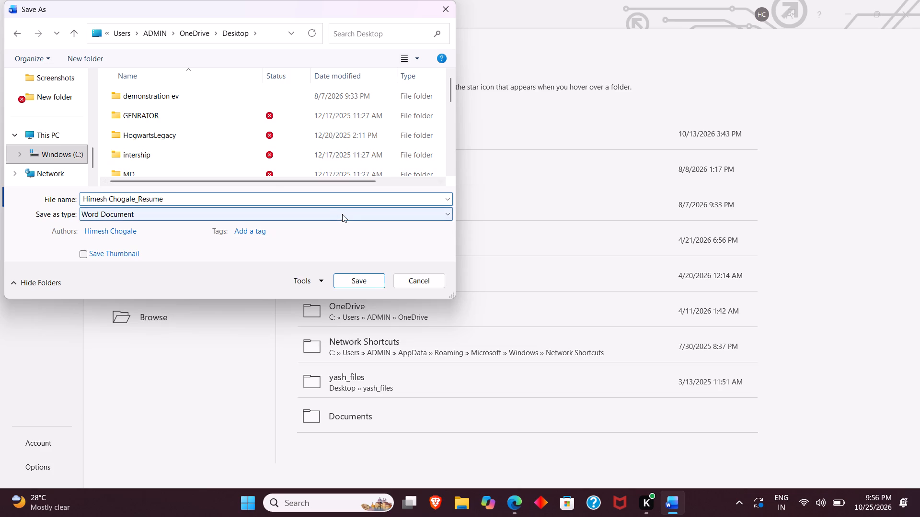
# Set the copy's file type to PDF, end its file name with ".pdf", and save it.
pyautogui.click(337, 214)
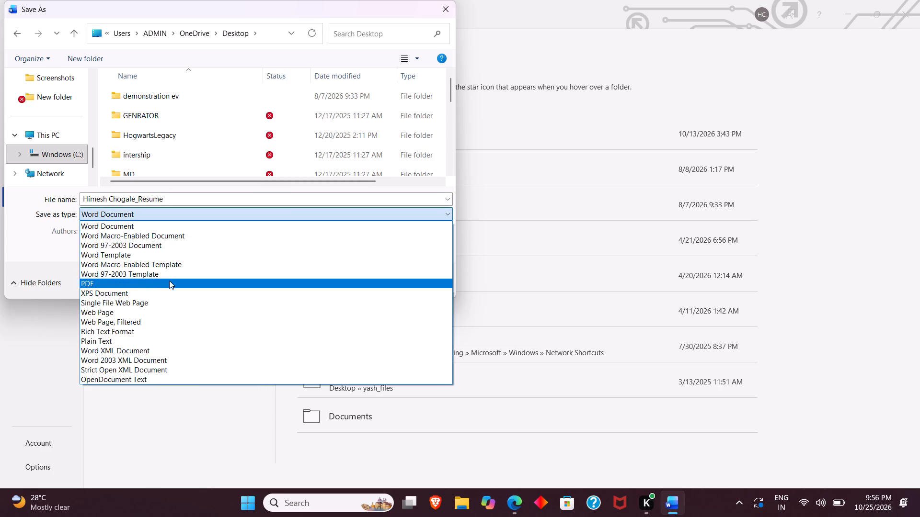
pyautogui.click(169, 281)
pyautogui.click(163, 197)
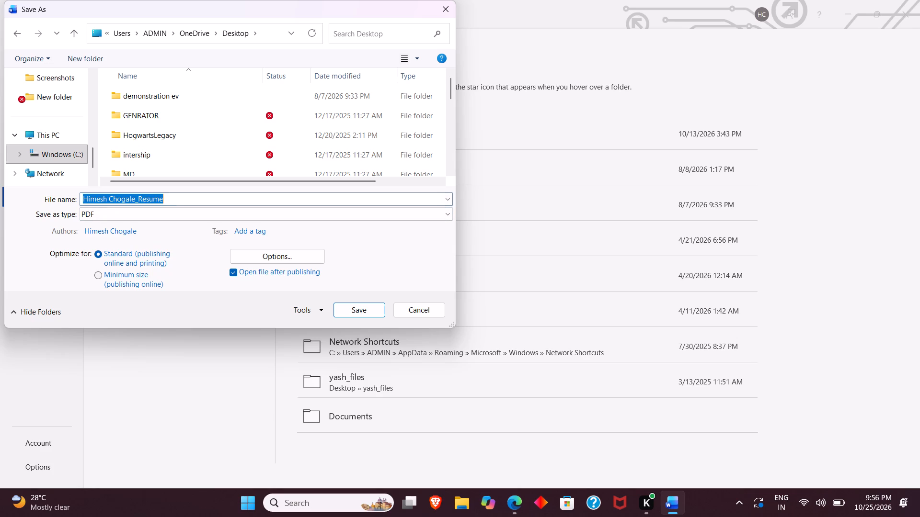
pyautogui.moveTo(184, 181); pyautogui.dragTo(185, 187)
pyautogui.click(185, 196)
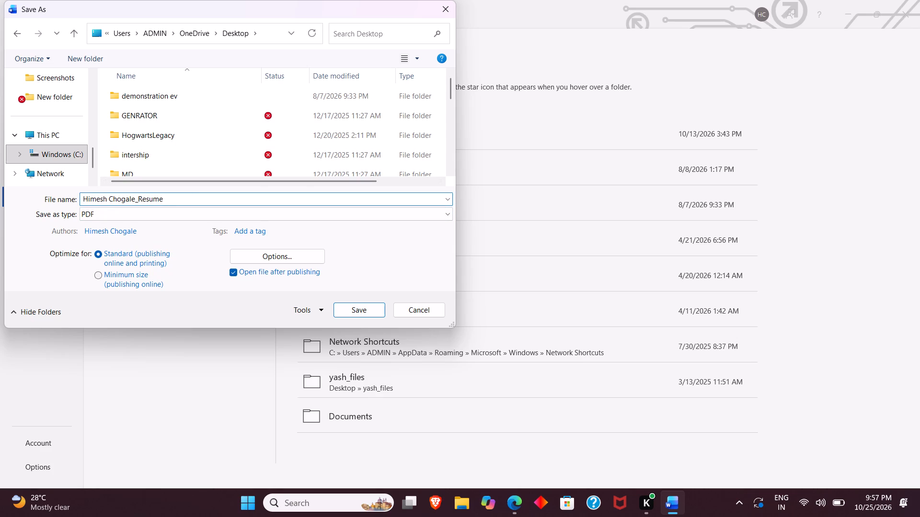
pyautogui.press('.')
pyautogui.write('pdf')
pyautogui.click(360, 310)
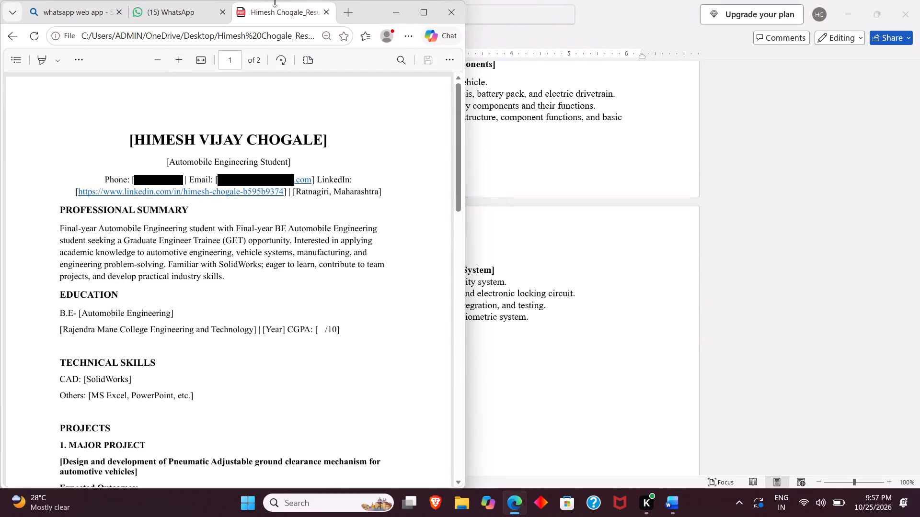
# Check the exported resume PDF in Edge, from the name header down to the projects.
pyautogui.rightClick(278, 6)
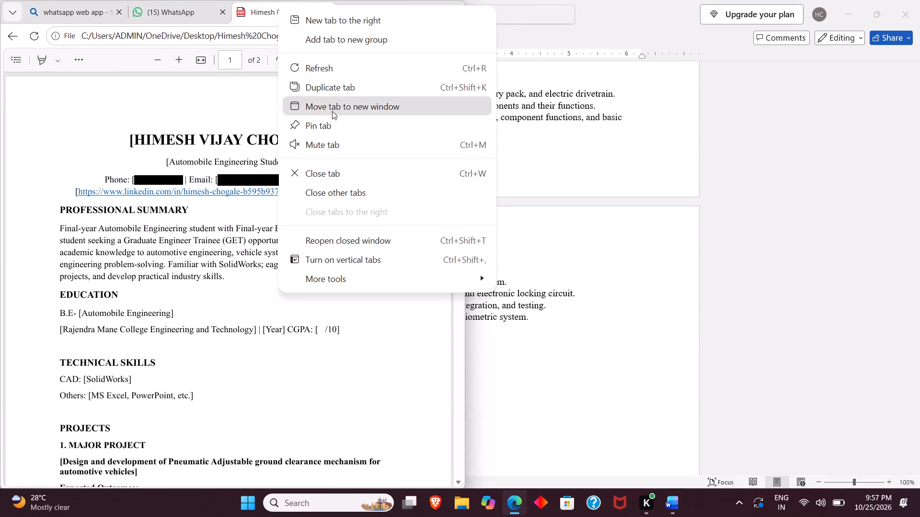
pyautogui.click(316, 335)
pyautogui.scroll(-1, 276, 296)
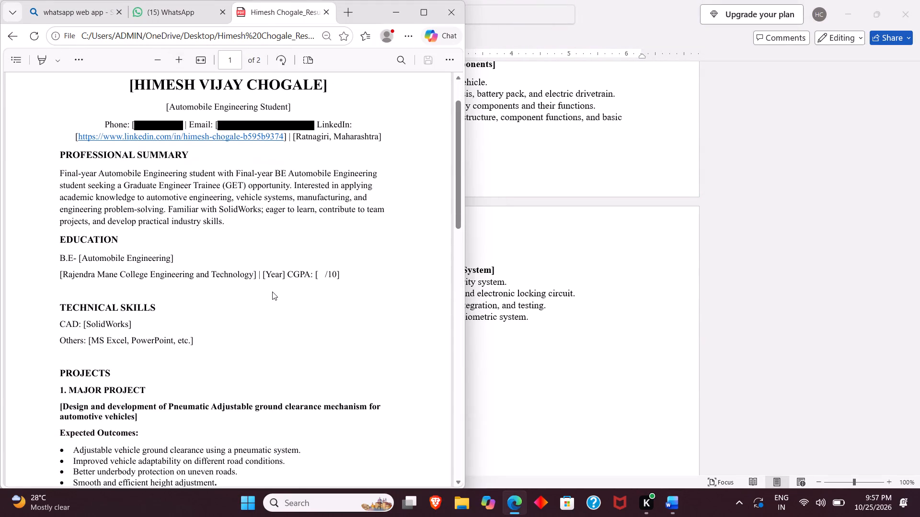
pyautogui.scroll(1, 273, 291)
pyautogui.scroll(-3, 273, 290)
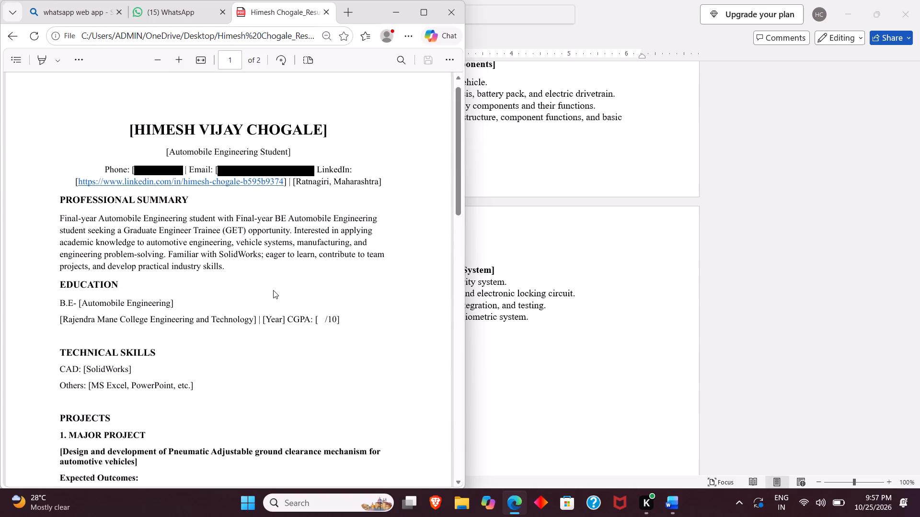
pyautogui.scroll(-2, 273, 290)
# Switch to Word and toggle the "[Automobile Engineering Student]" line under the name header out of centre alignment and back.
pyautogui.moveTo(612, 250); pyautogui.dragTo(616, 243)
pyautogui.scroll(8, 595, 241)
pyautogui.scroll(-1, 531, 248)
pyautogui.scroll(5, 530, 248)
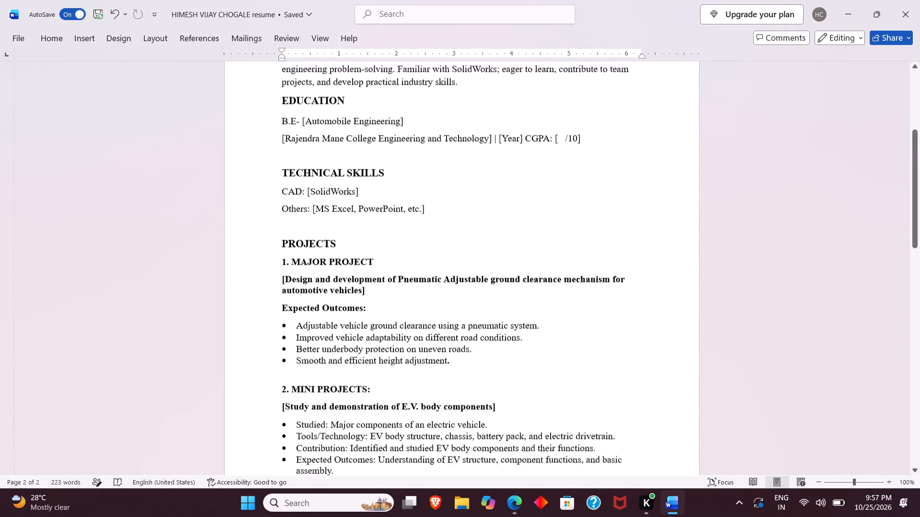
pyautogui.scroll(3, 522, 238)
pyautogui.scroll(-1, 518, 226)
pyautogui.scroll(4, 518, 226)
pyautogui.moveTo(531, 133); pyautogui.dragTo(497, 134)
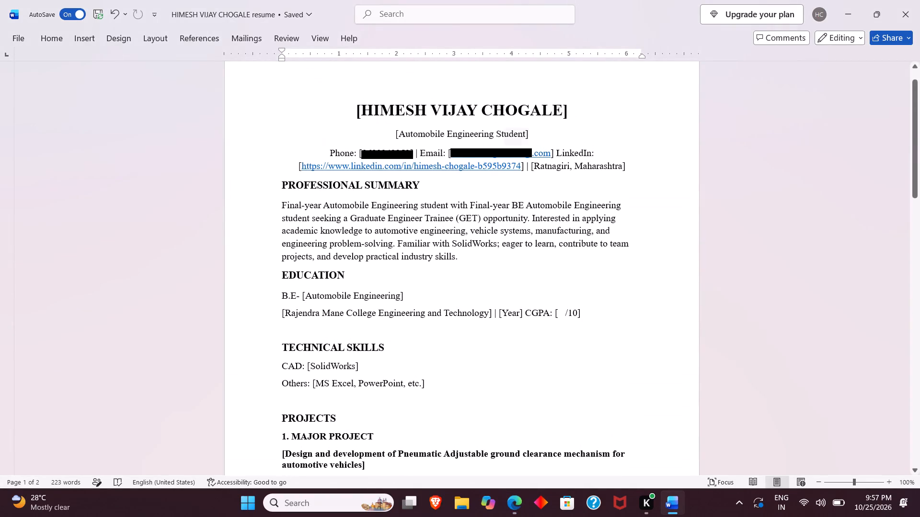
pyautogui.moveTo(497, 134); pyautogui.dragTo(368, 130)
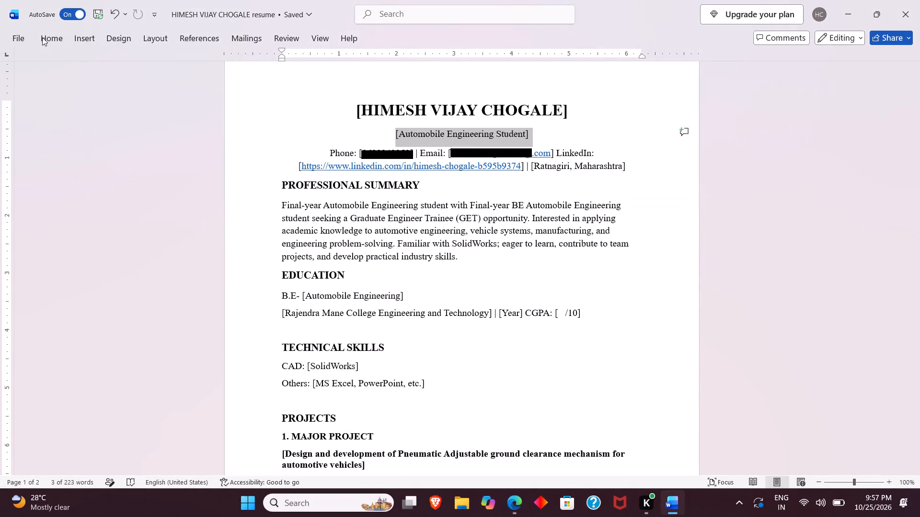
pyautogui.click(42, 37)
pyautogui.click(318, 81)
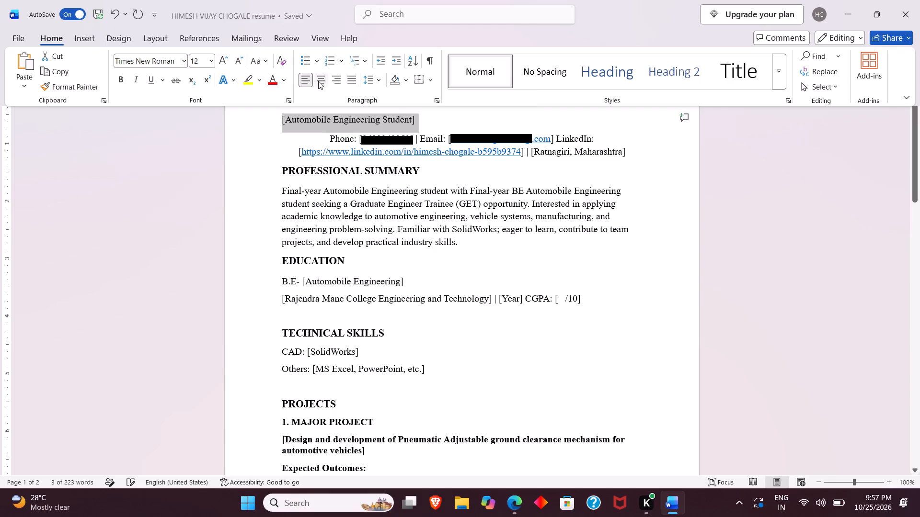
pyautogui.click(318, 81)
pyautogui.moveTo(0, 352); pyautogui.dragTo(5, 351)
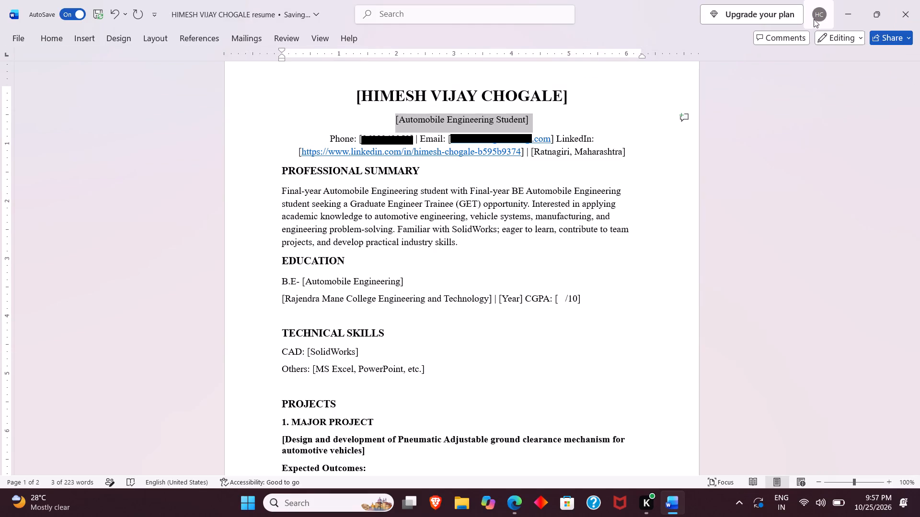
# Minimize the Word resume window to return to the exported PDF in Edge.
pyautogui.click(850, 12)
pyautogui.click(580, 37)
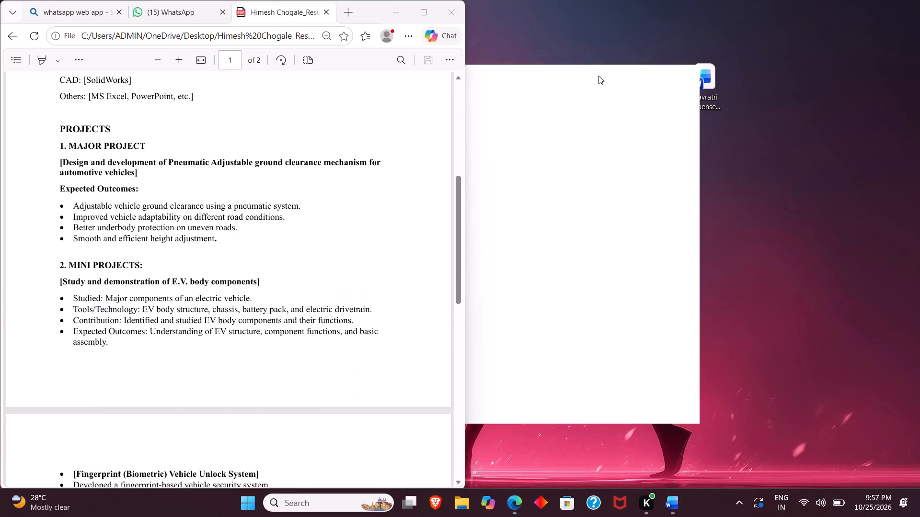